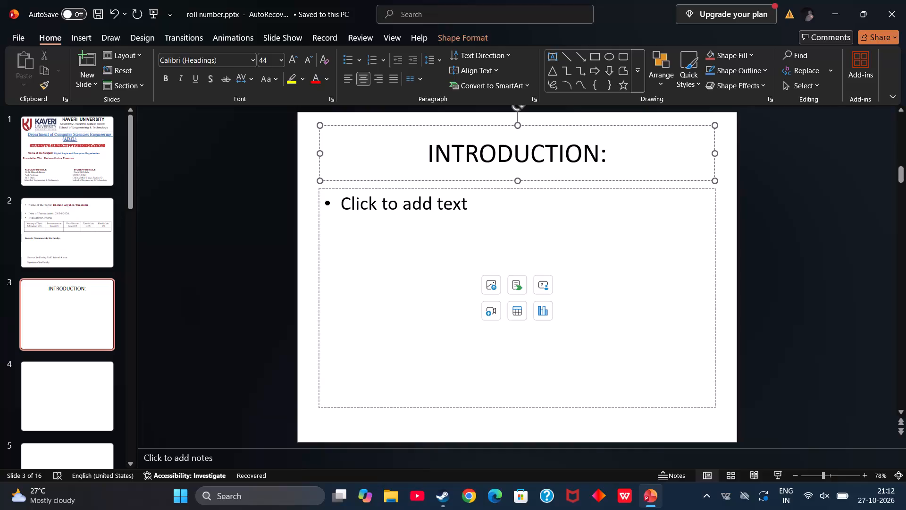
Underline the whole "INTRODUCTION:" title on slide 3.
left_click_drag(425, 150, 596, 170)
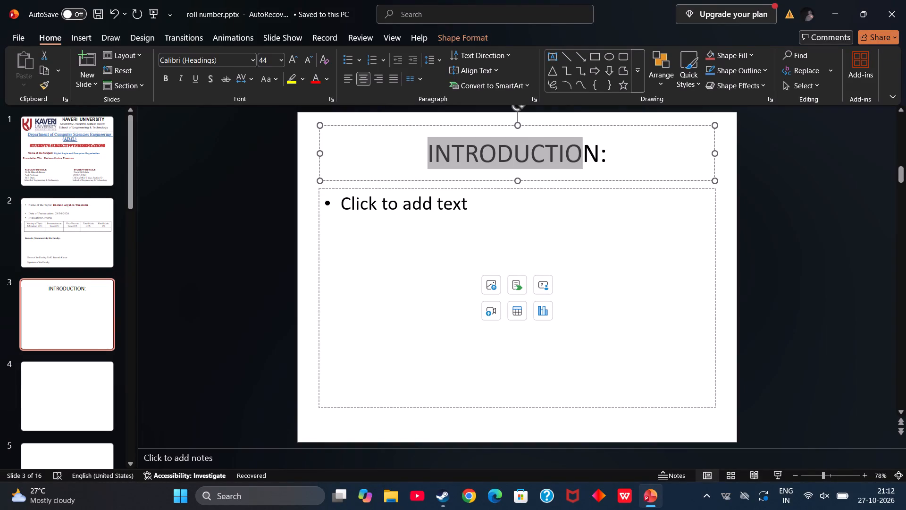
left_click_drag(596, 170, 623, 170)
left_click(657, 150)
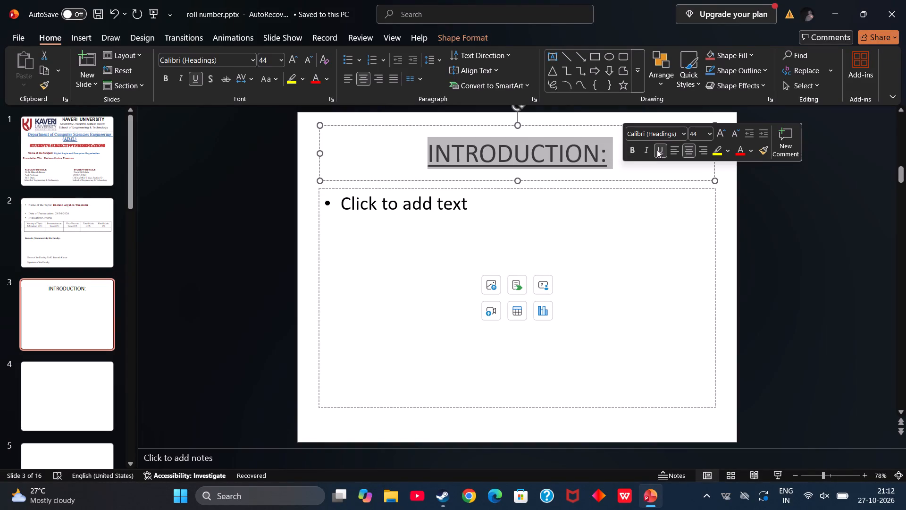
Place the text cursor in the empty bulleted body placeholder below the slide 3 title.
left_click(541, 256)
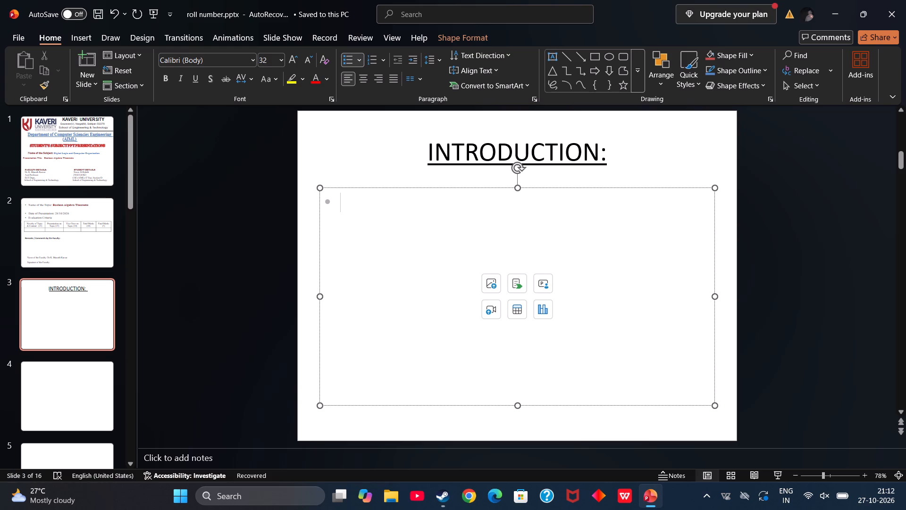
middle_click(341, 200)
middle_click(341, 200)
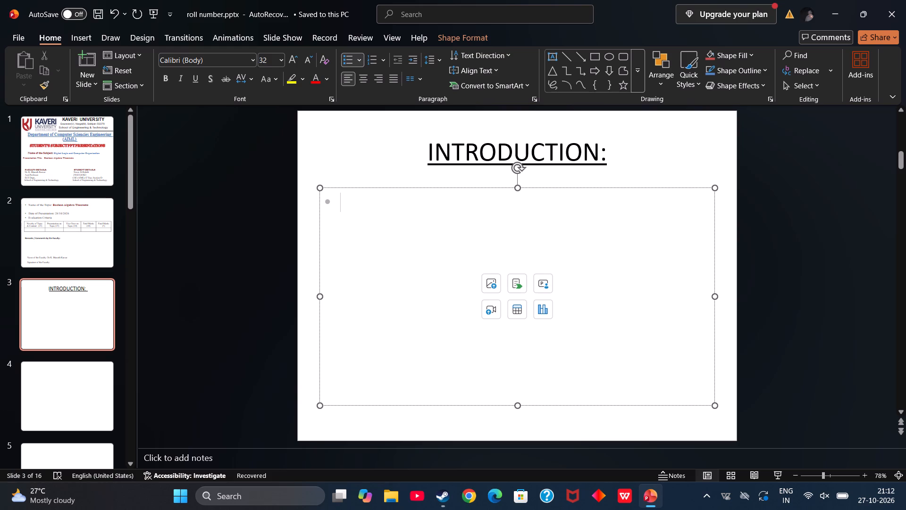
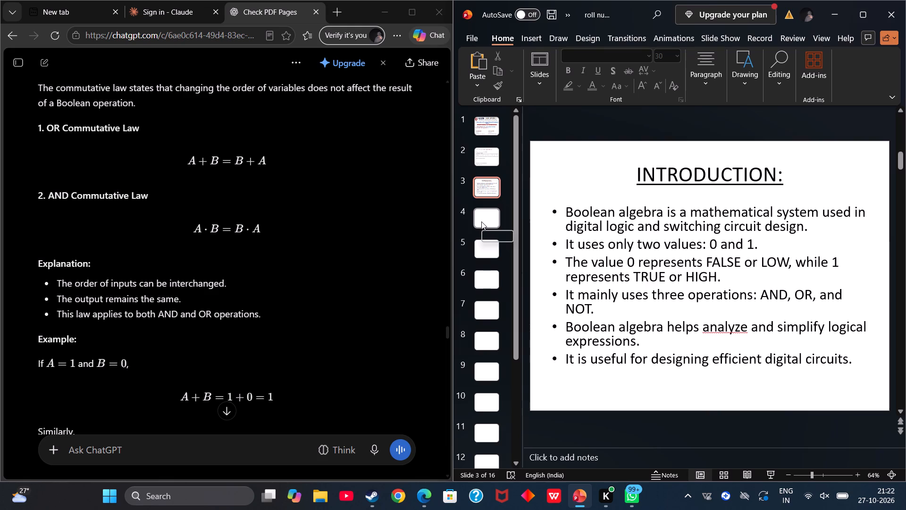
left_click(481, 221)
scroll(370, 215, "up", 2)
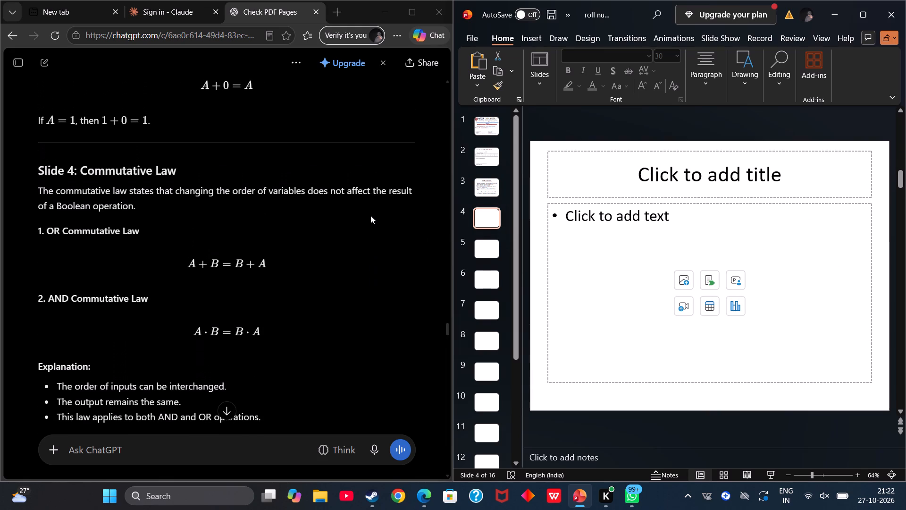
scroll(370, 215, "up", 1)
left_click(713, 174)
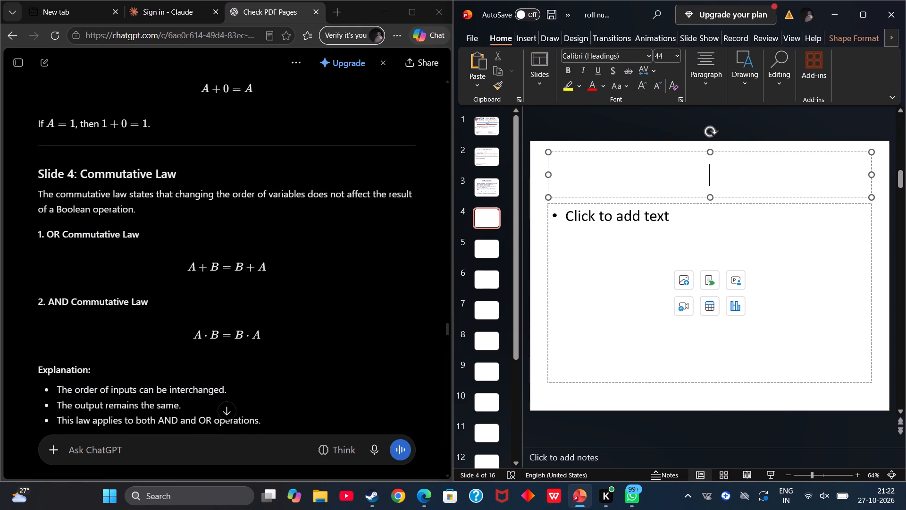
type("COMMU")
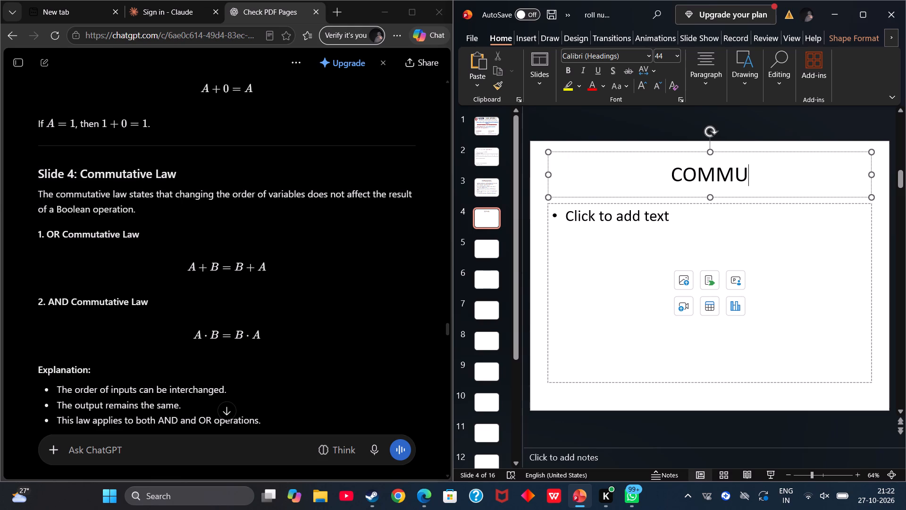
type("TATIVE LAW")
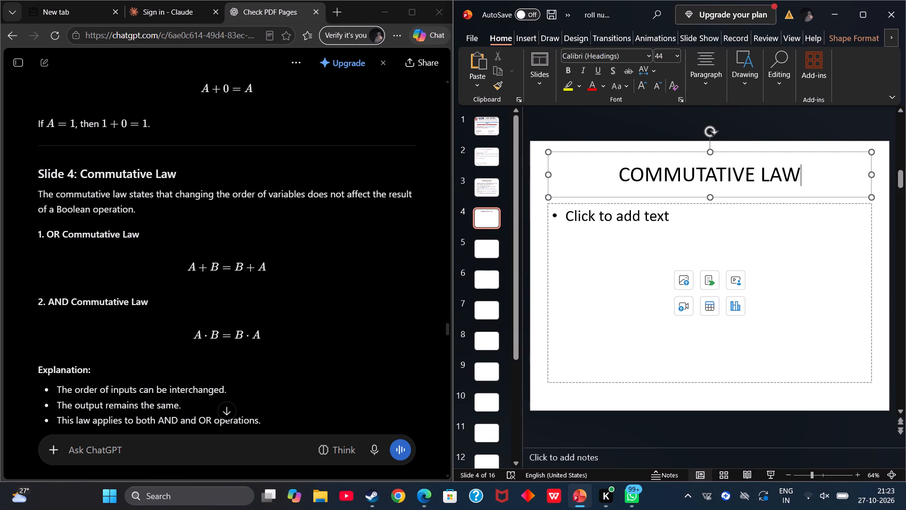
Copy ChatGPT's commutative law statement with the OR and AND laws and their formulas into the body of slide 4.
double_click(39, 192)
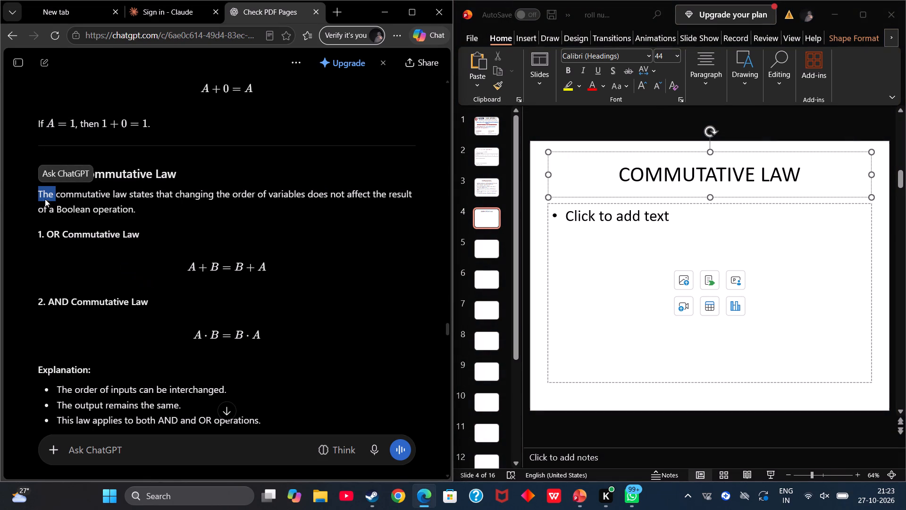
left_click(39, 193)
left_click_drag(39, 193, 250, 333)
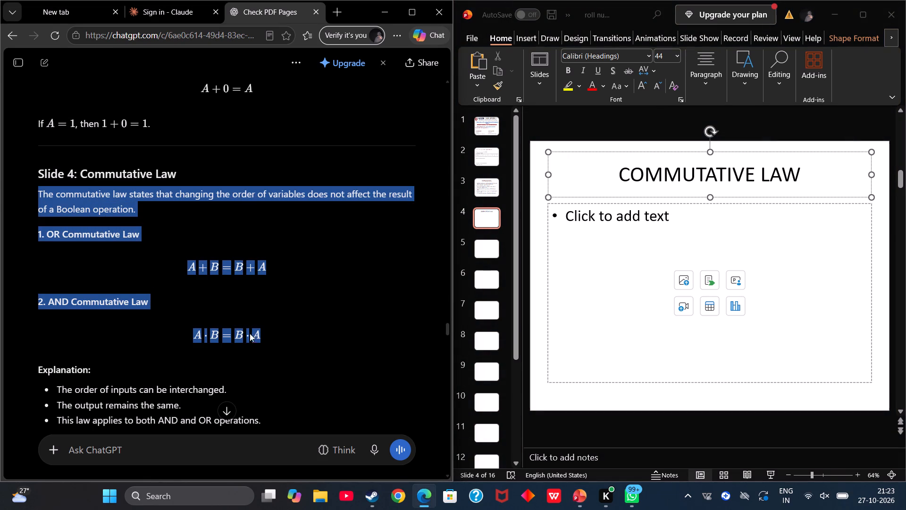
left_click_drag(250, 333, 261, 338)
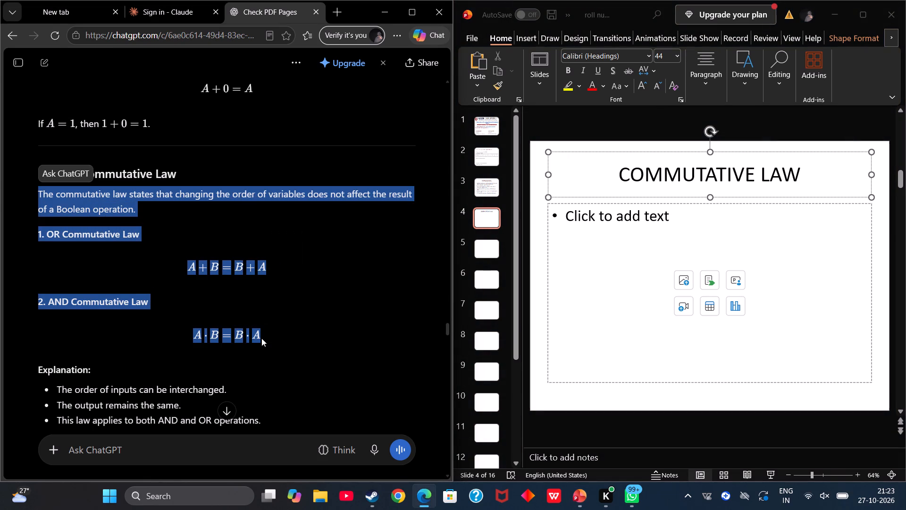
key("ctrl+c")
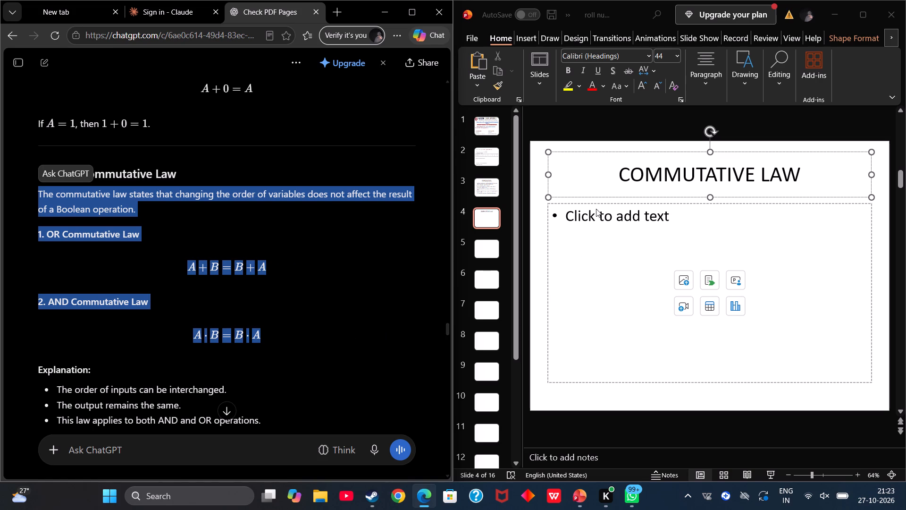
left_click(588, 216)
left_click(594, 219)
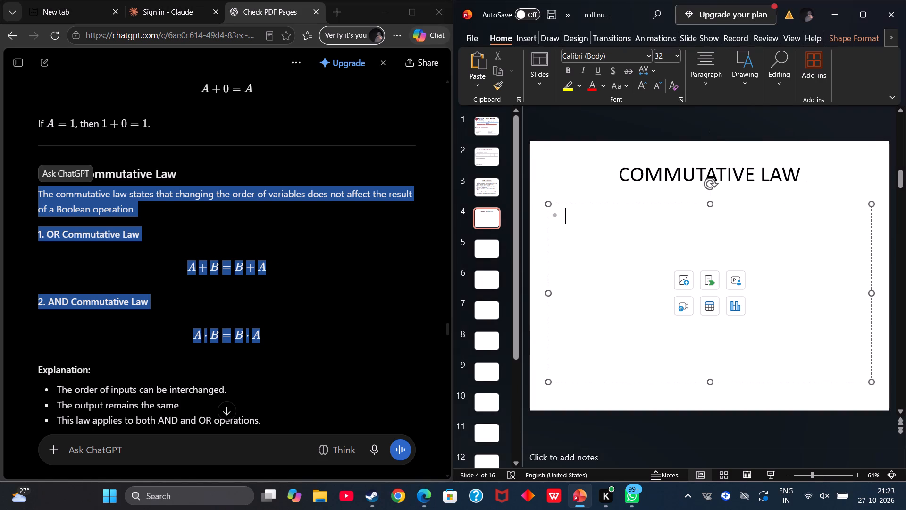
key("ctrl+v")
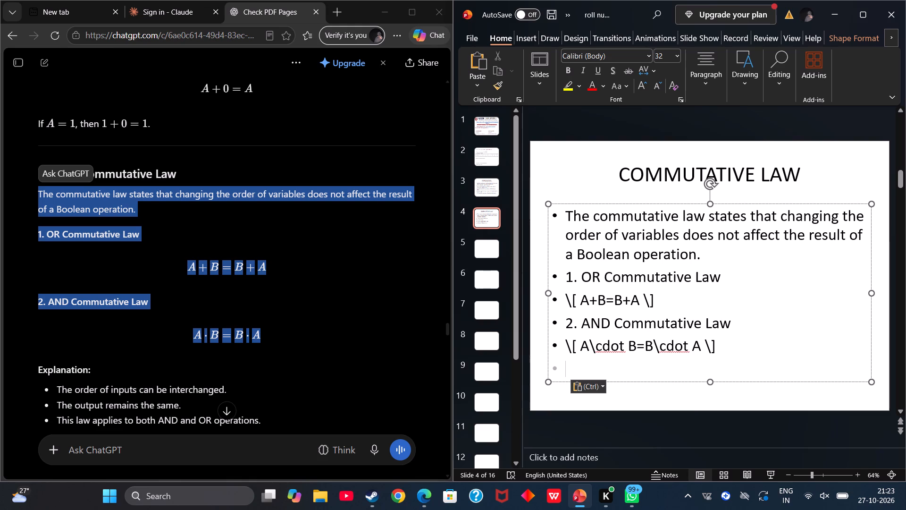
Remove the LaTeX brackets around the OR commutative law formula on slide 4, leaving A+B=B+A.
left_click(579, 304)
key("BackSpace")
key("BackSpace")
key("BackSpace")
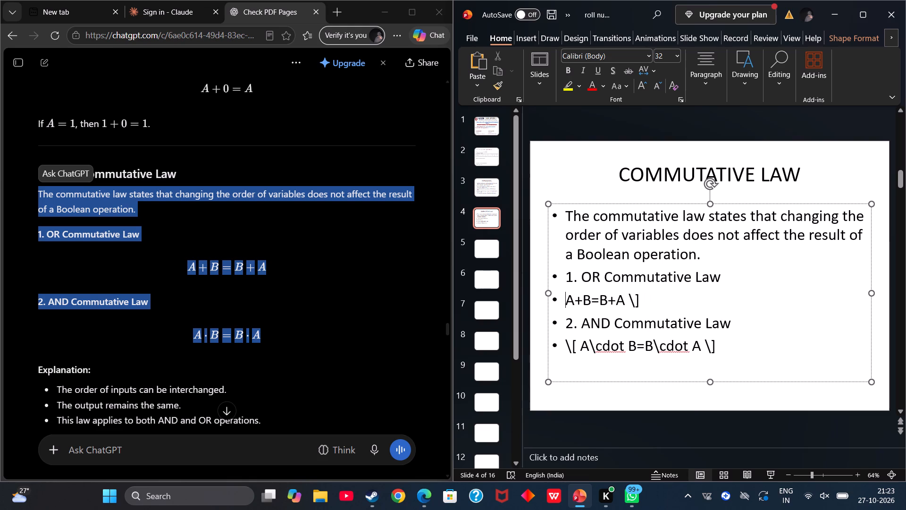
left_click(647, 307)
key("BackSpace")
key("BackSpace")
key("BackSpace")
Remove the opening and closing LaTeX brackets around the AND commutative law formula on slide 4.
left_click(580, 347)
key("BackSpace")
key("BackSpace")
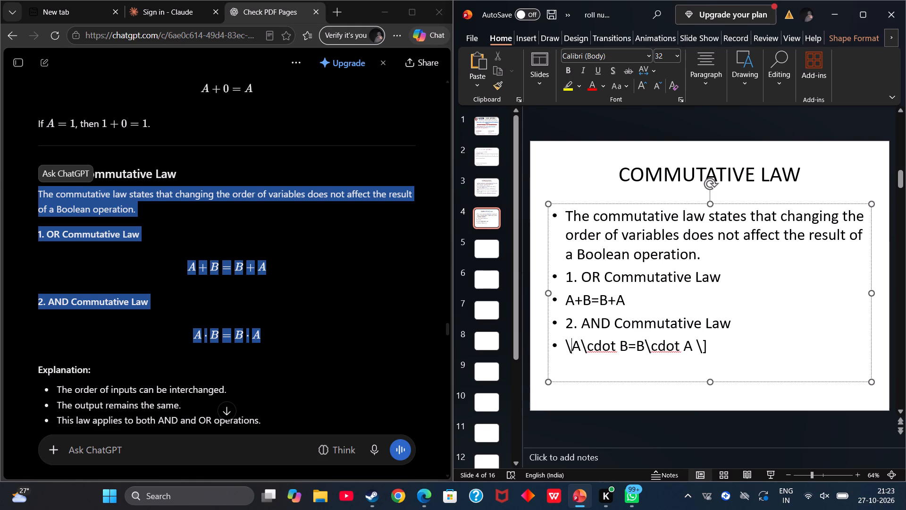
key("BackSpace")
key("Right")
key("Right")
key("Right")
key("Right")
key("Right")
key("Right")
key("Right")
key("Right")
key("Right")
key("Right")
key("Right")
key("Right")
key("Right")
key("Right")
key("Right")
key("Right")
key("Right")
key("Right")
key("Right")
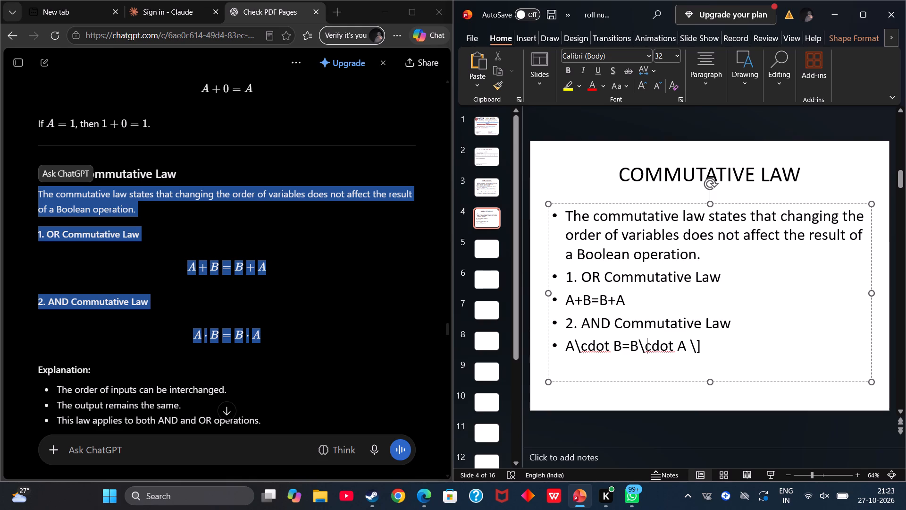
key("Right")
key("BackSpace")
key("BackSpace")
key("BackSpace")
Replace both \cdot codes in the AND formula with periods and remove the stray spaces, making it A.B=B.A.
key("Left")
key("Left")
key("Left")
key("Right")
key("BackSpace")
key("BackSpace")
key("BackSpace")
key("BackSpace")
key("BackSpace")
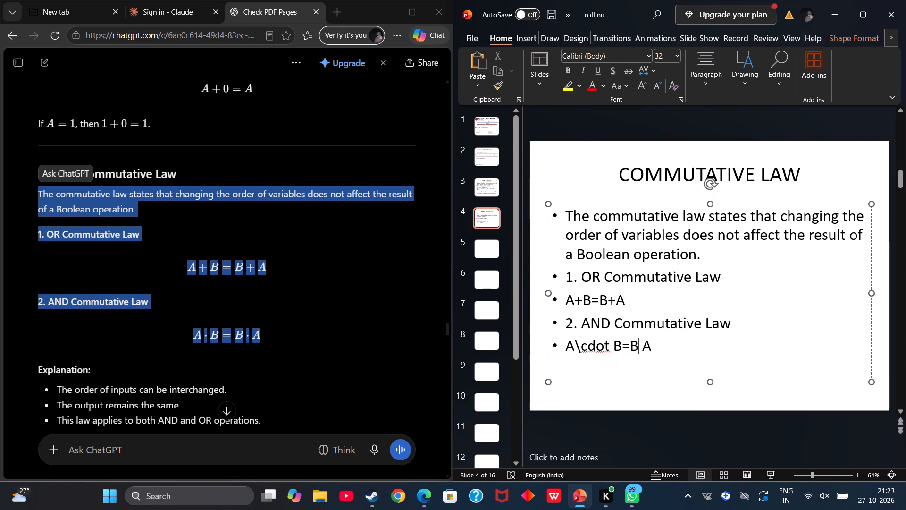
key("Left")
key("Left")
key("Left")
key("BackSpace")
key("BackSpace")
key("BackSpace")
key("BackSpace")
key("BackSpace")
key("BackSpace")
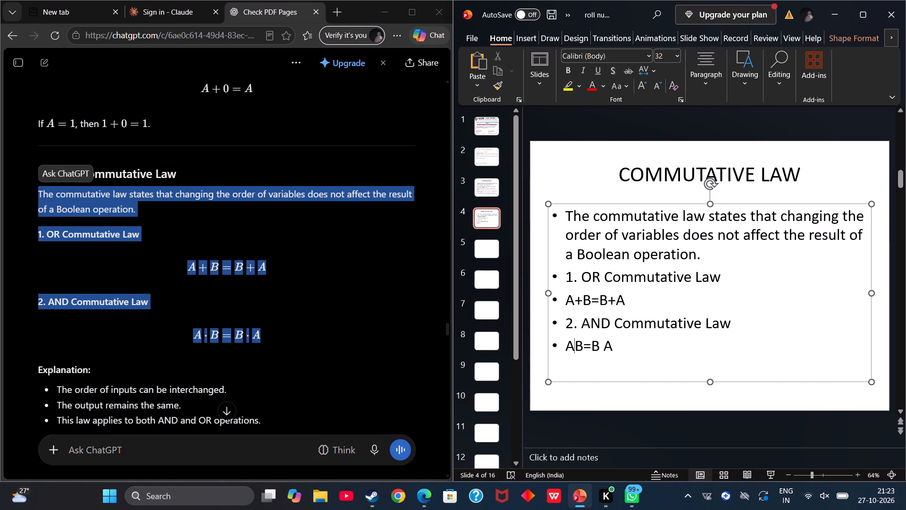
key("Right")
key("Right")
key("Right")
key("Right")
key("BackSpace")
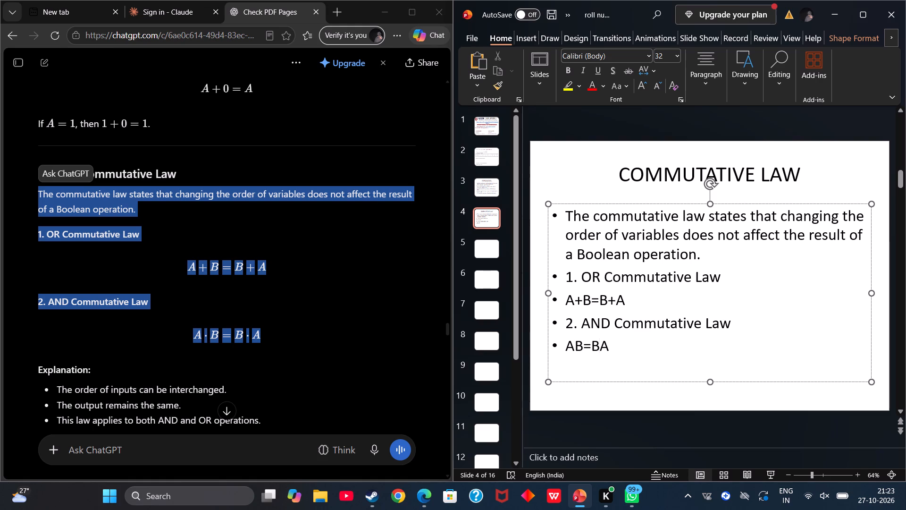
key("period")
key("Left")
key("Left")
key("Left")
key("Left")
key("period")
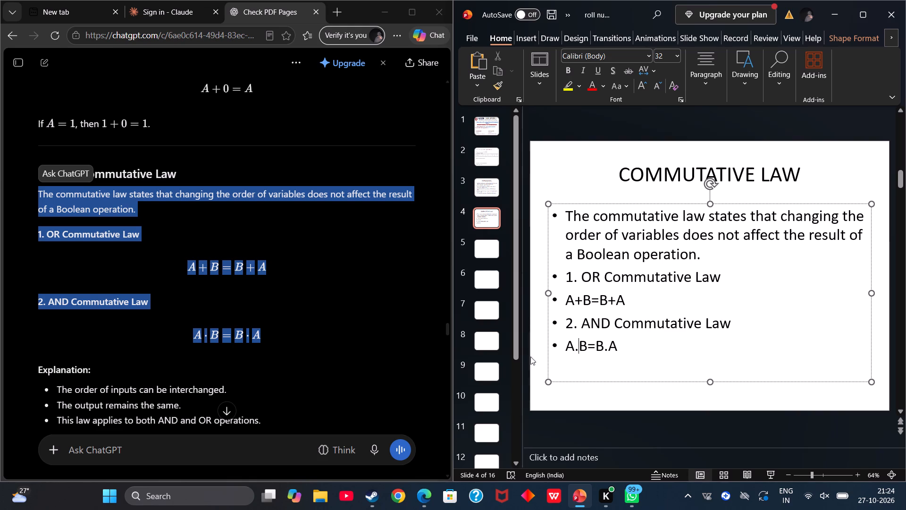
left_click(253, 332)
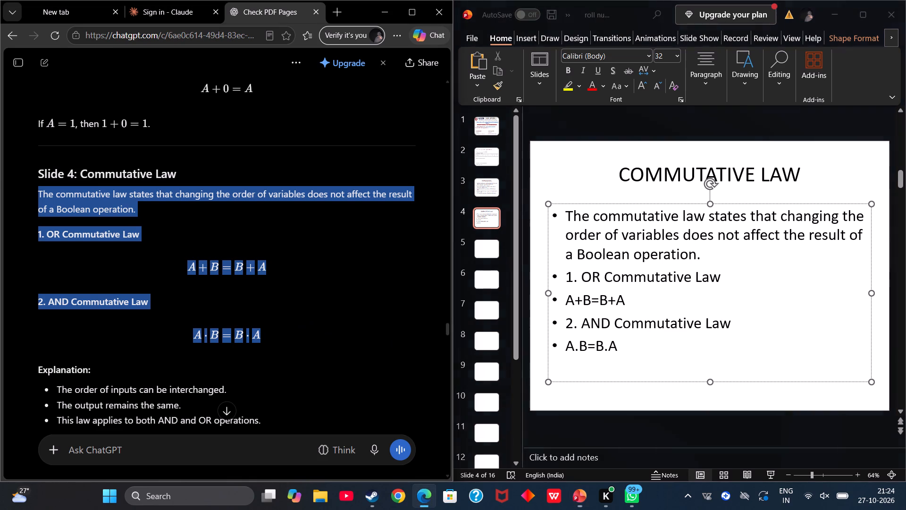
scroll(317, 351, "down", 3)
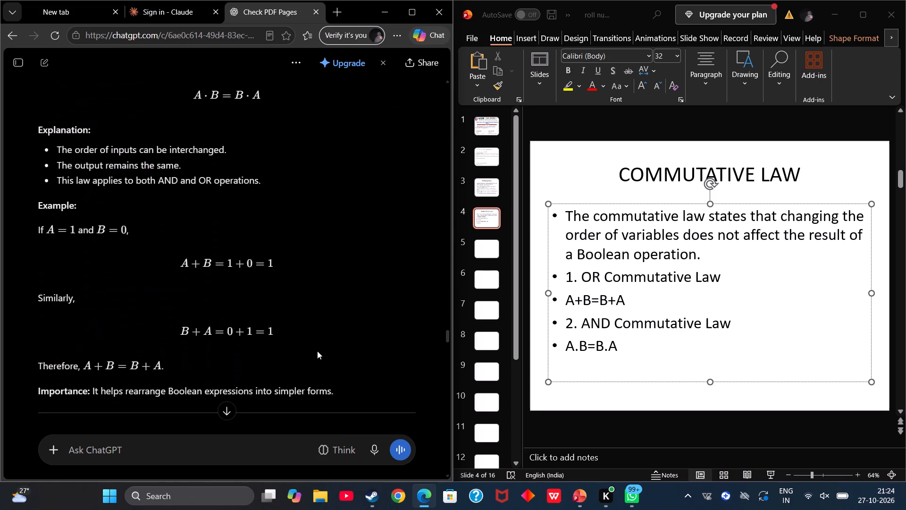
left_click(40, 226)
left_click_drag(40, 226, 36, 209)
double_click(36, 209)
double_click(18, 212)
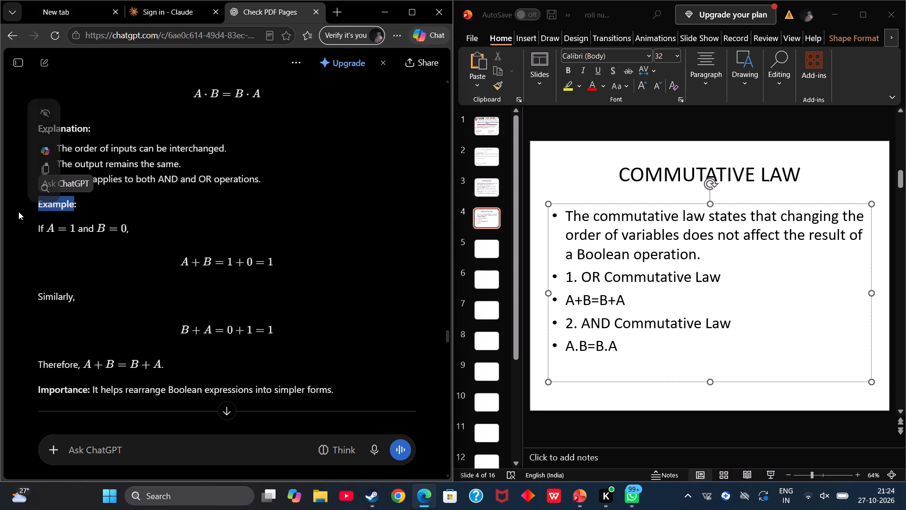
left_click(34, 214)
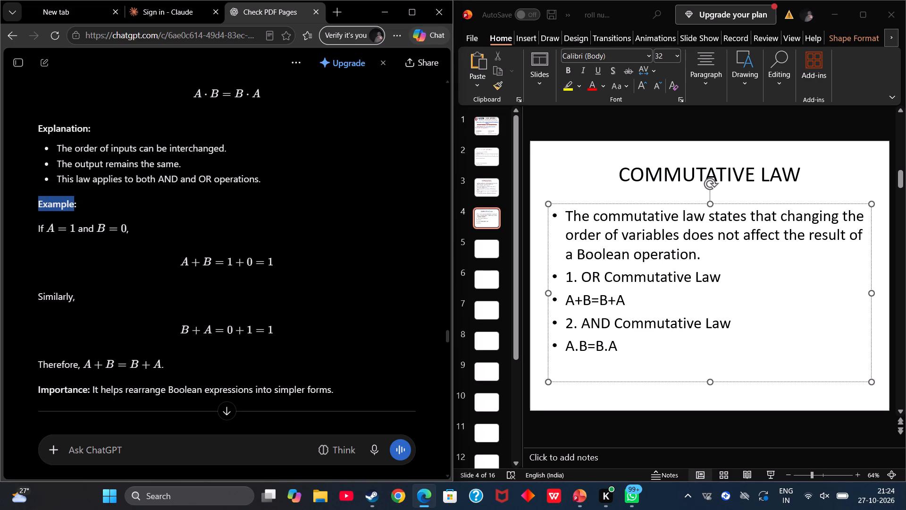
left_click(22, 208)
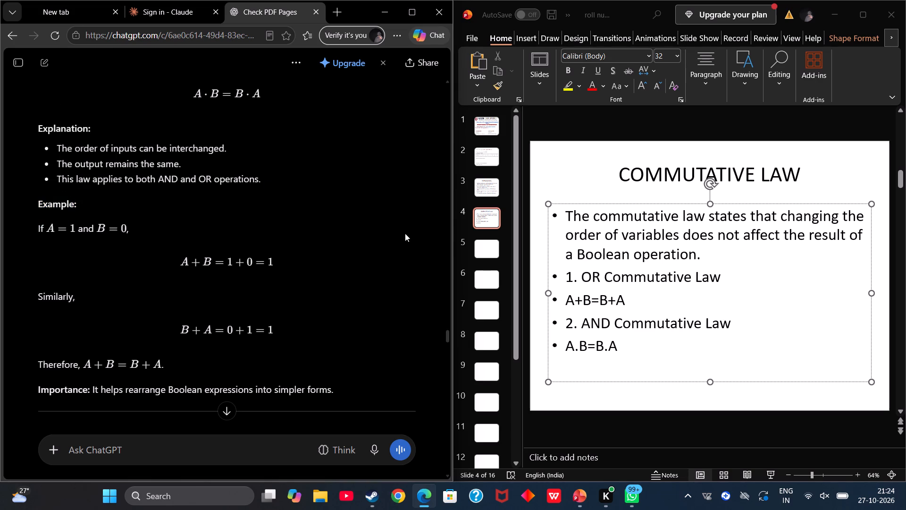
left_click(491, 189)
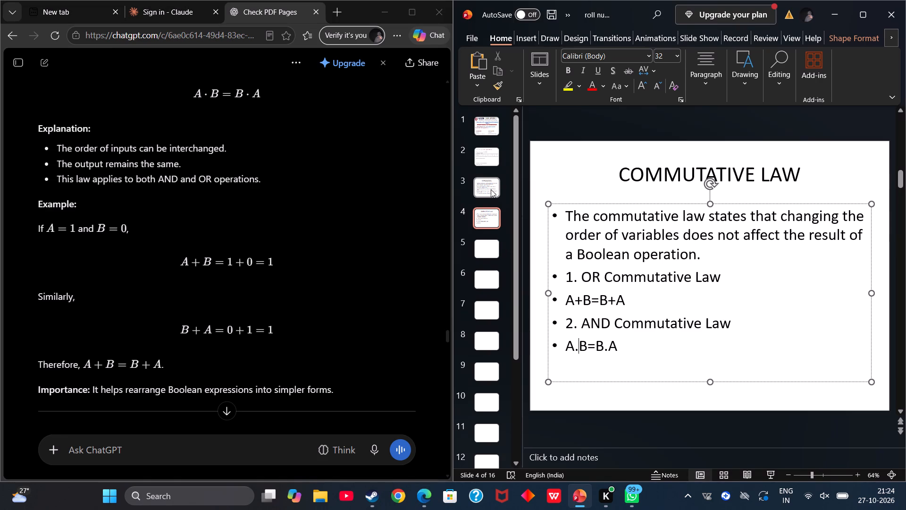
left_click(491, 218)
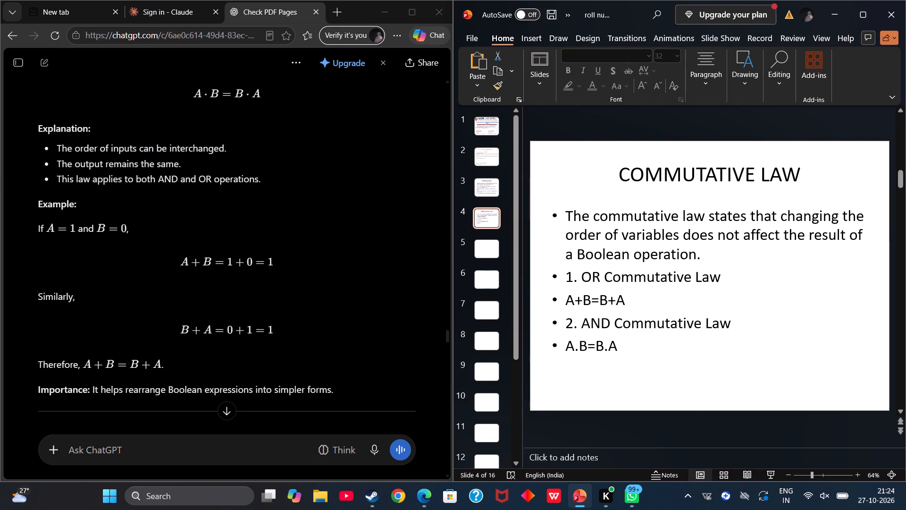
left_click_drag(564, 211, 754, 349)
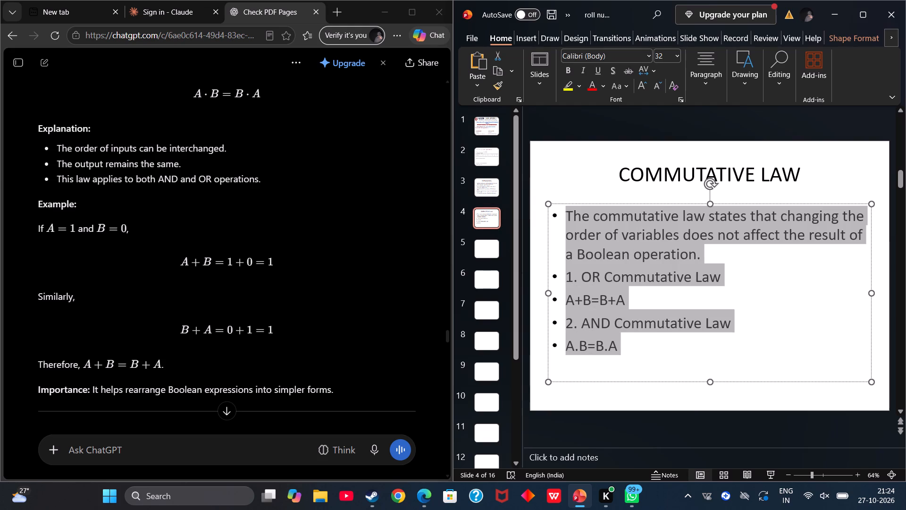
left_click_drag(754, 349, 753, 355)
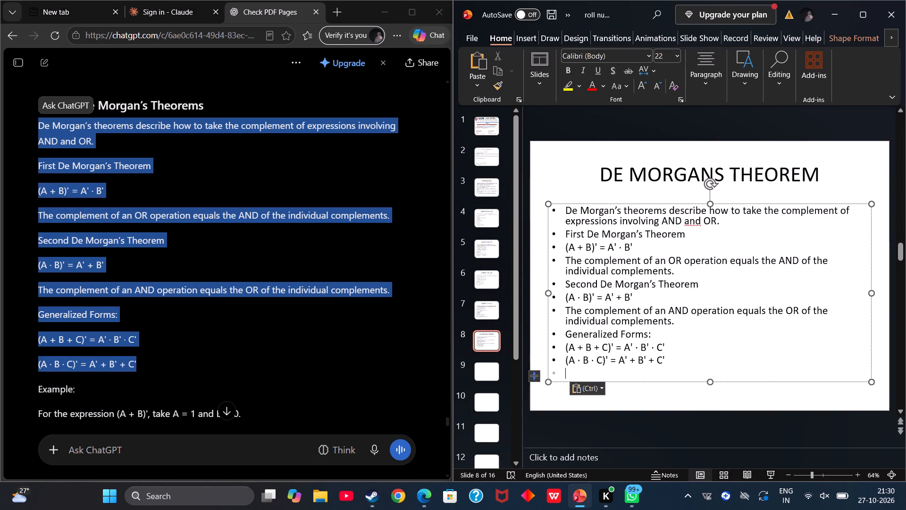
Copy ChatGPT's Slide 8 example, from "Example:" through "Both sides give the same result.", into the body of slide 9.
left_click(491, 366)
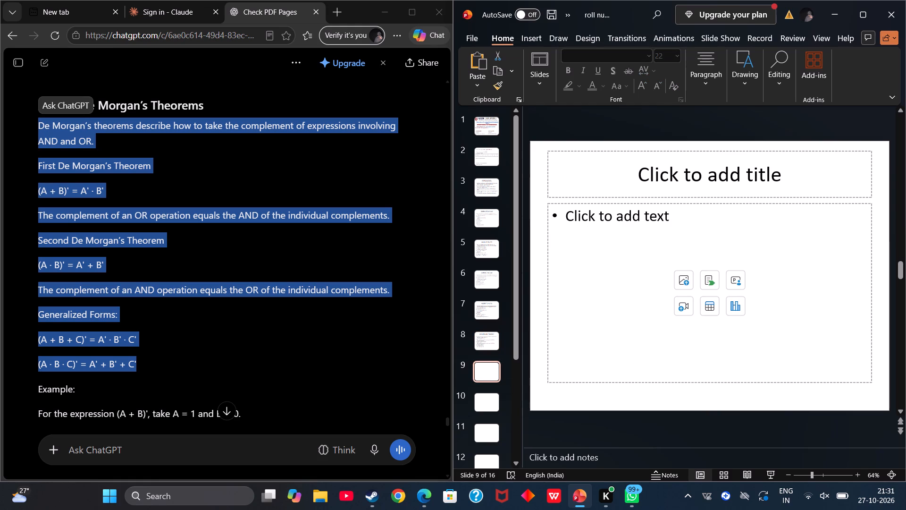
left_click(263, 380)
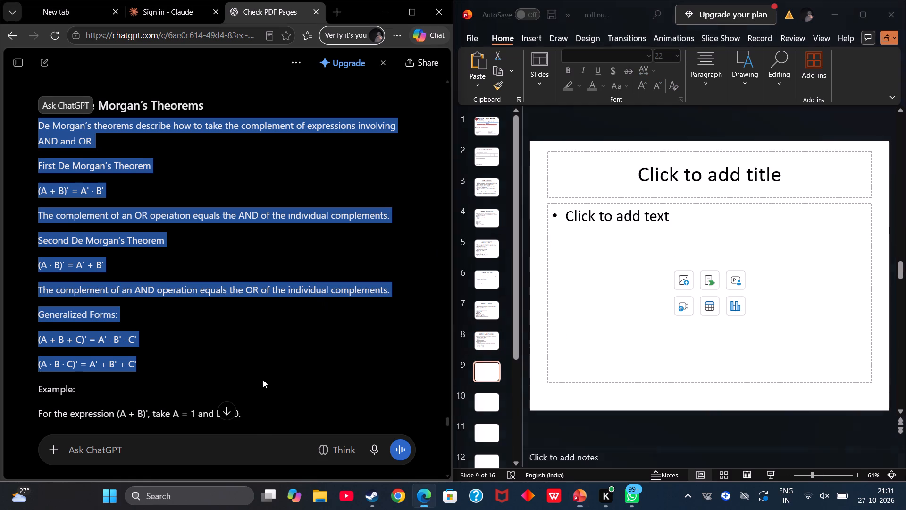
scroll(225, 359, "down", 2)
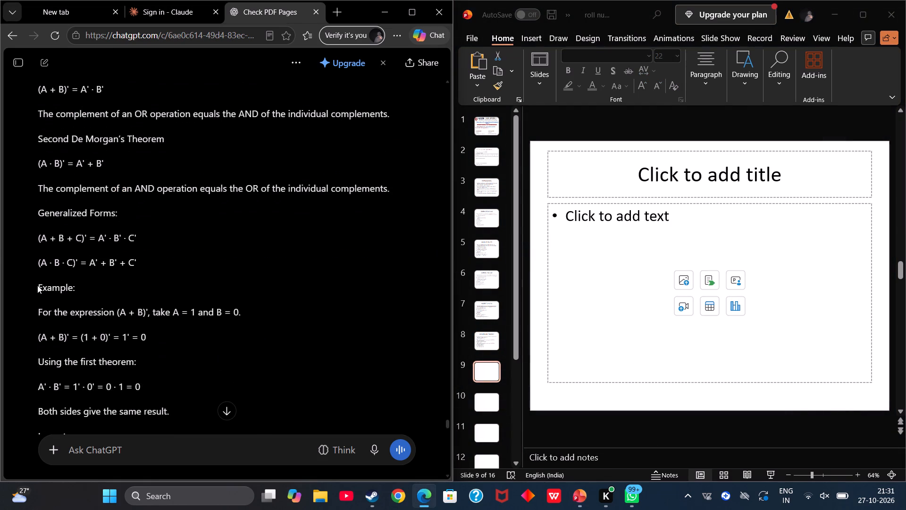
scroll(38, 286, "down", 2)
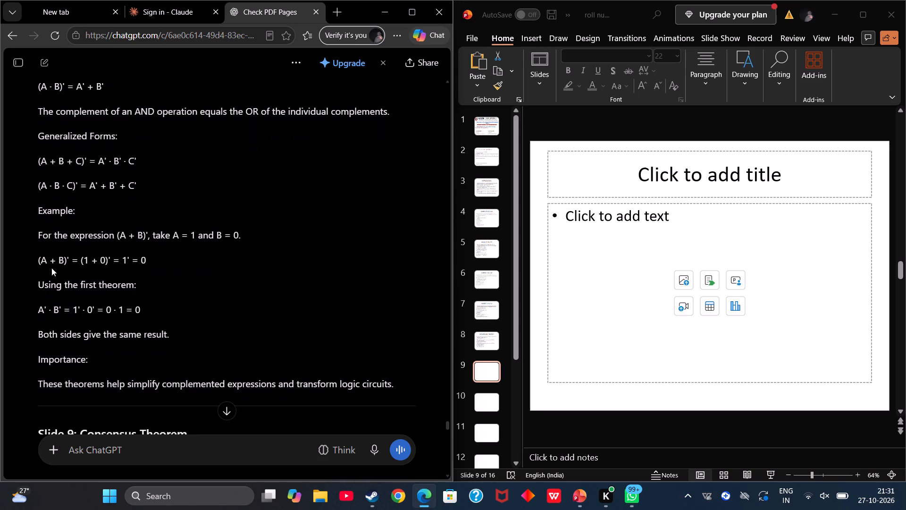
left_click(40, 212)
left_click_drag(40, 212, 142, 350)
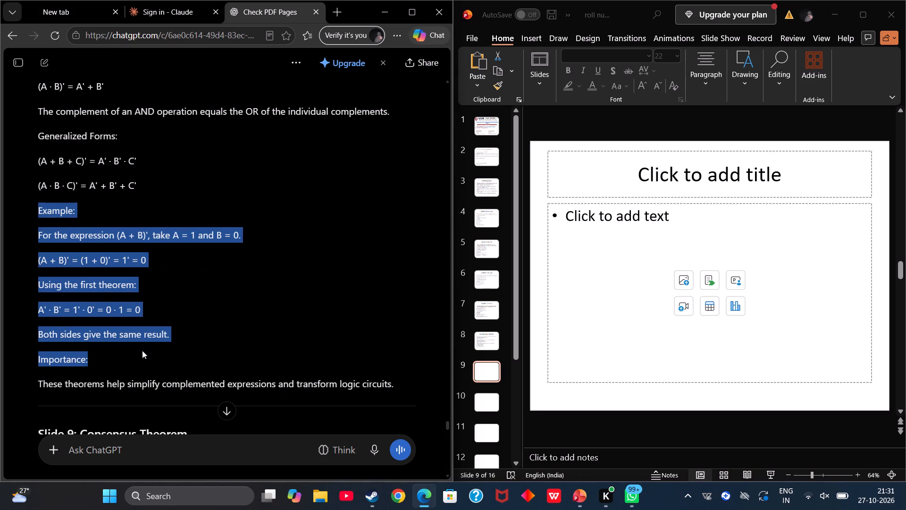
left_click_drag(142, 350, 171, 334)
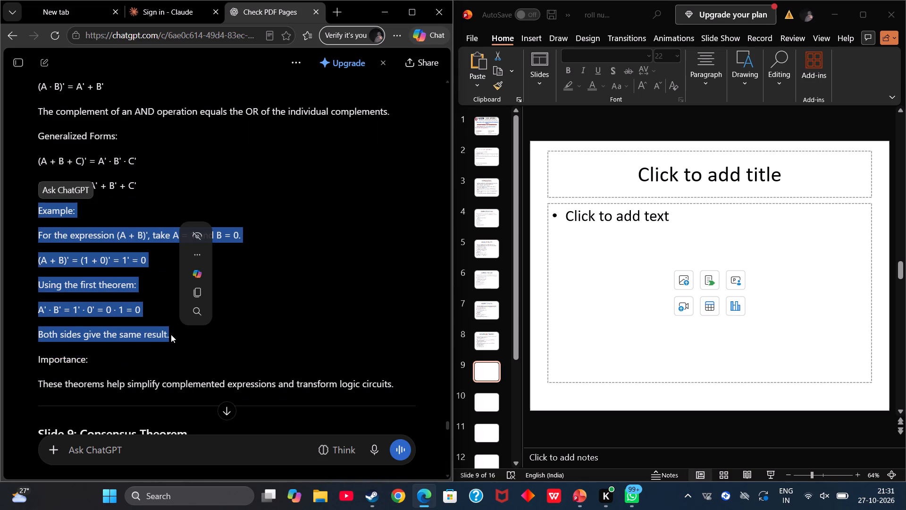
key("ctrl+c")
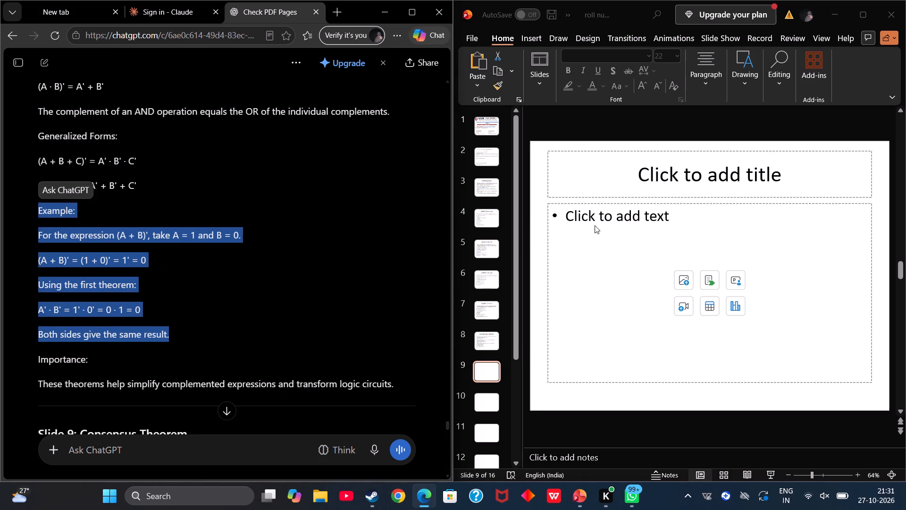
left_click(595, 225)
left_click(595, 225)
key("ctrl+v")
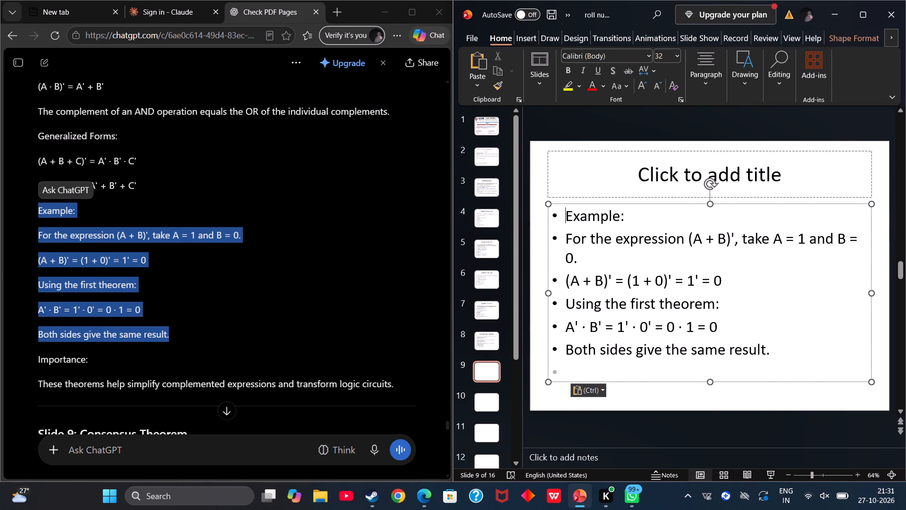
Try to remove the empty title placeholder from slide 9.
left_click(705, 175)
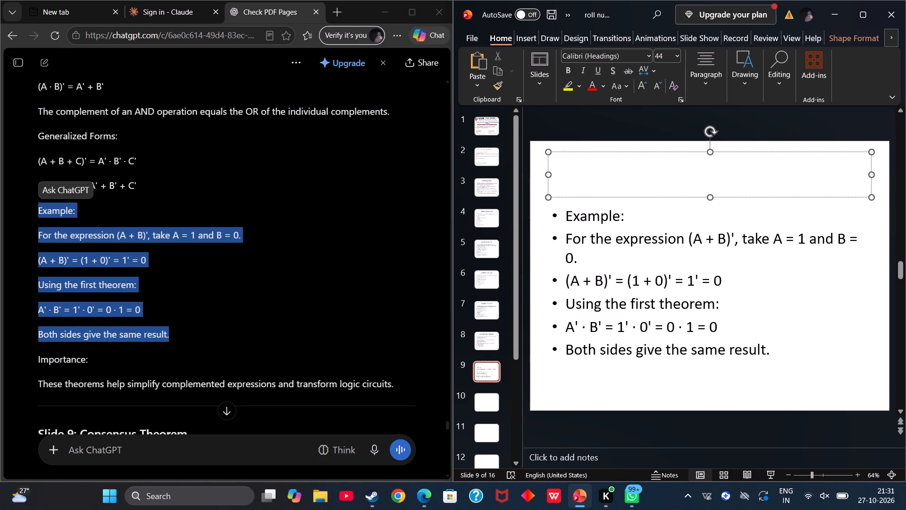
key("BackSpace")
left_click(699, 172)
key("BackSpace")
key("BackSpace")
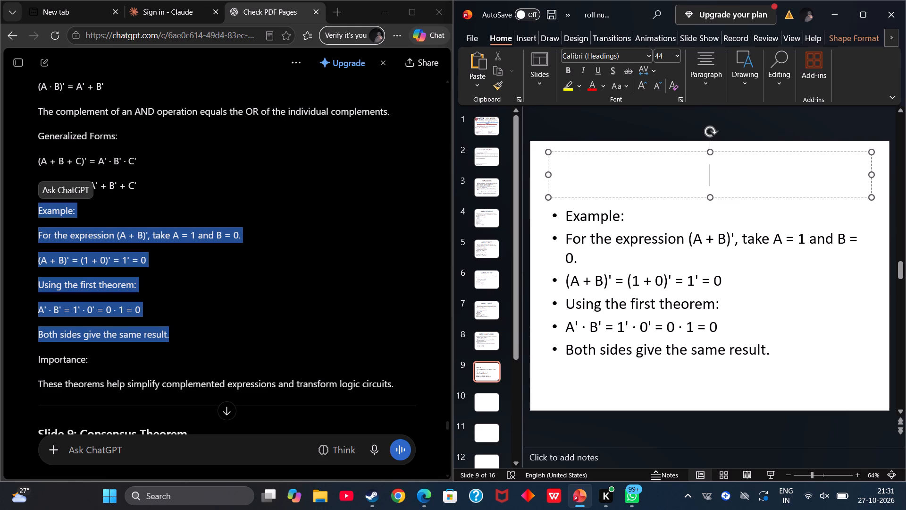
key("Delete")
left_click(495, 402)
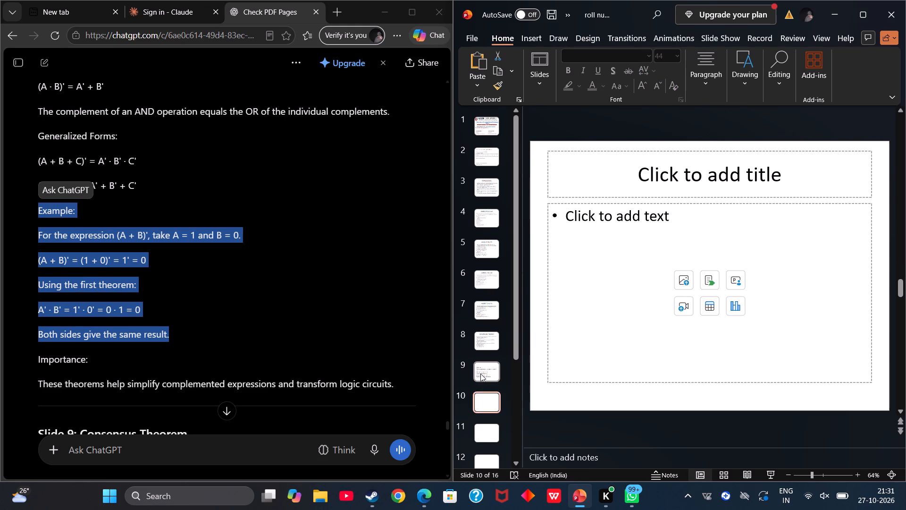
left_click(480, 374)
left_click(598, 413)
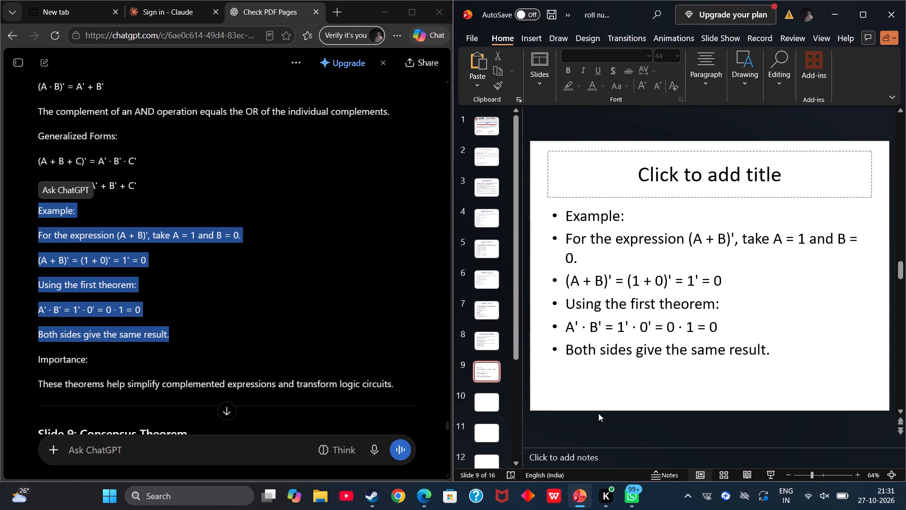
Enter the title "EXAMPLE FOR DEMORGANS THEOREM" on slide 9.
left_click(702, 180)
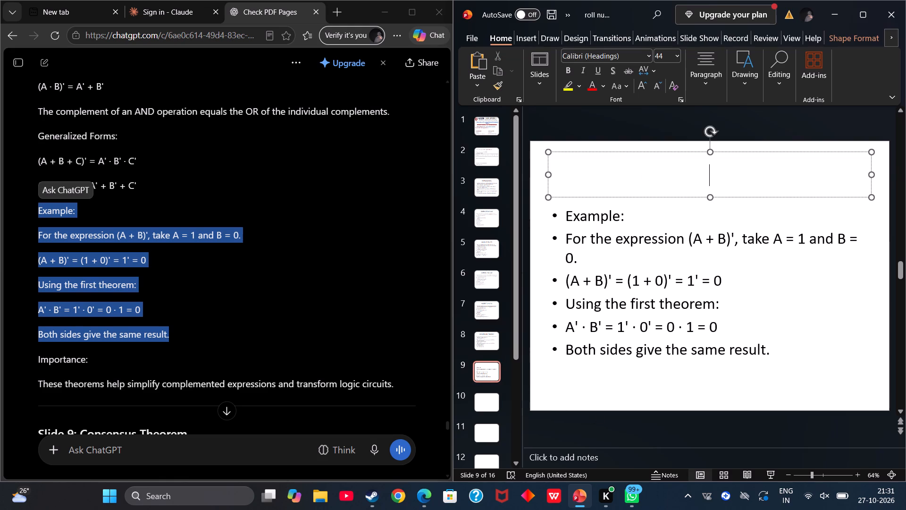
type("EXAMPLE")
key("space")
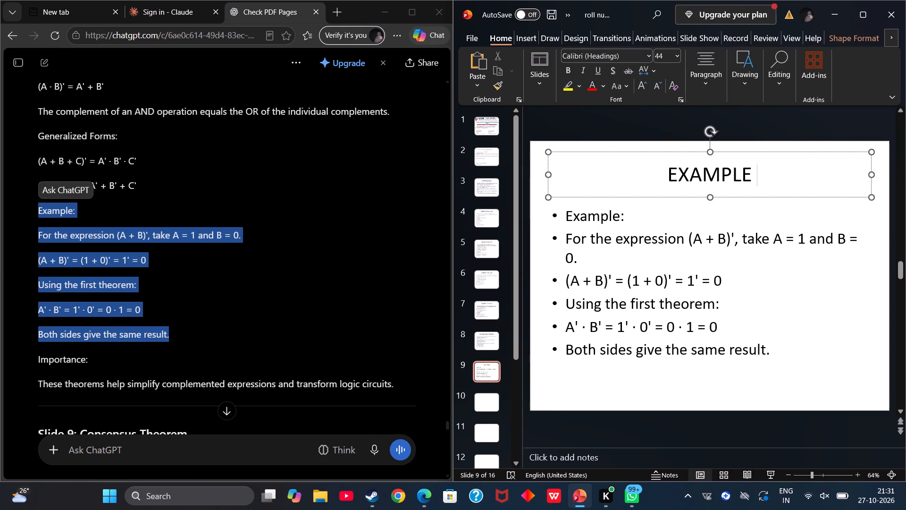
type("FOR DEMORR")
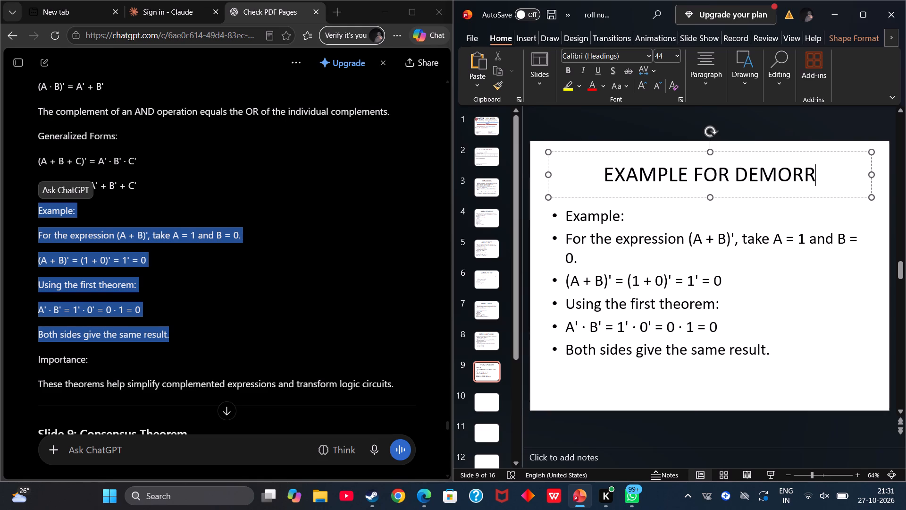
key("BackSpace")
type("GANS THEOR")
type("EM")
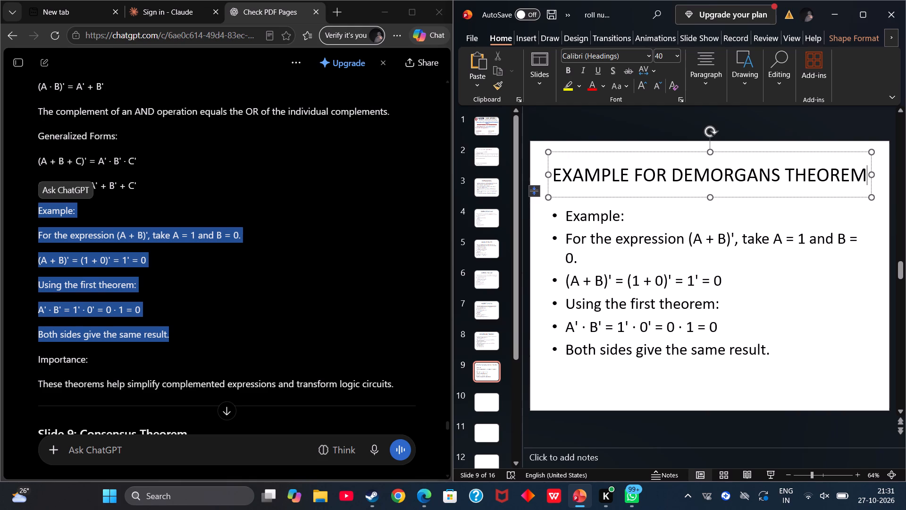
Find ChatGPT's Slide 9 section and enter its topic, "CONSENSUS THEOREM", as the title of slide 10.
left_click(273, 266)
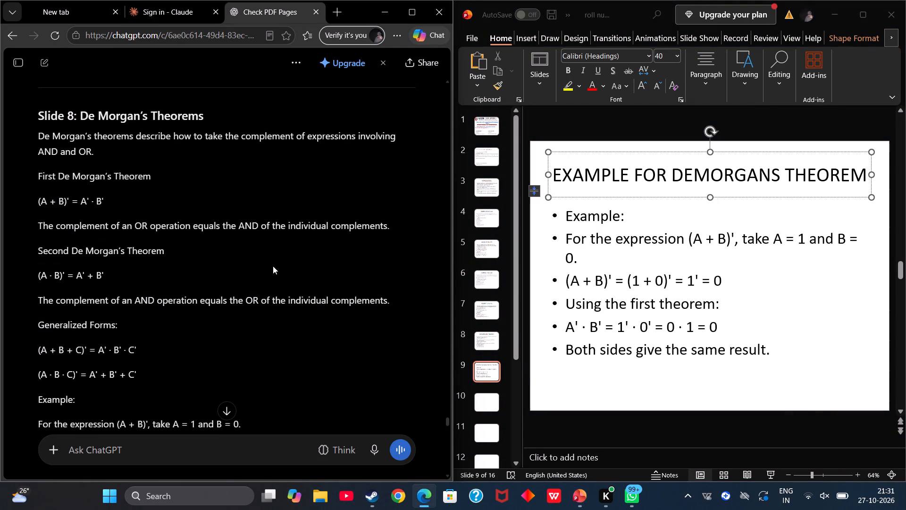
scroll(273, 266, "down", 8)
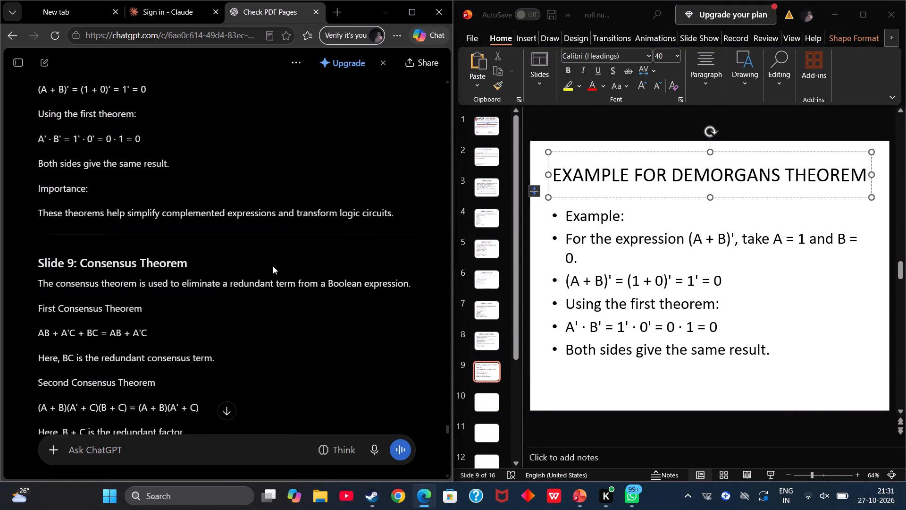
scroll(273, 266, "down", 2)
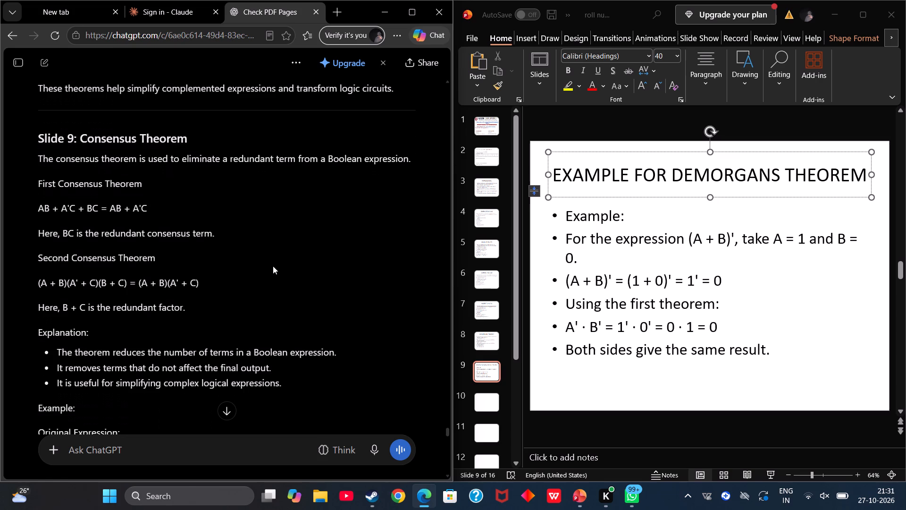
scroll(273, 266, "down", 2)
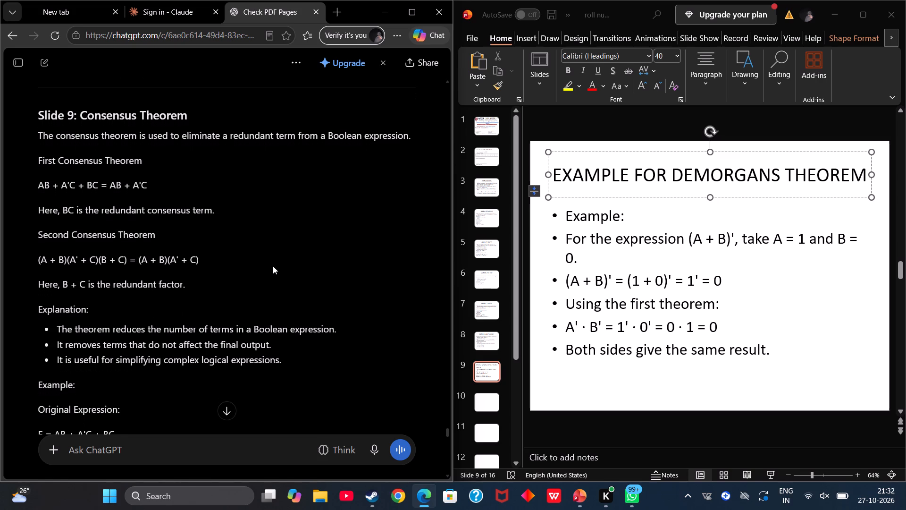
scroll(273, 266, "down", 1)
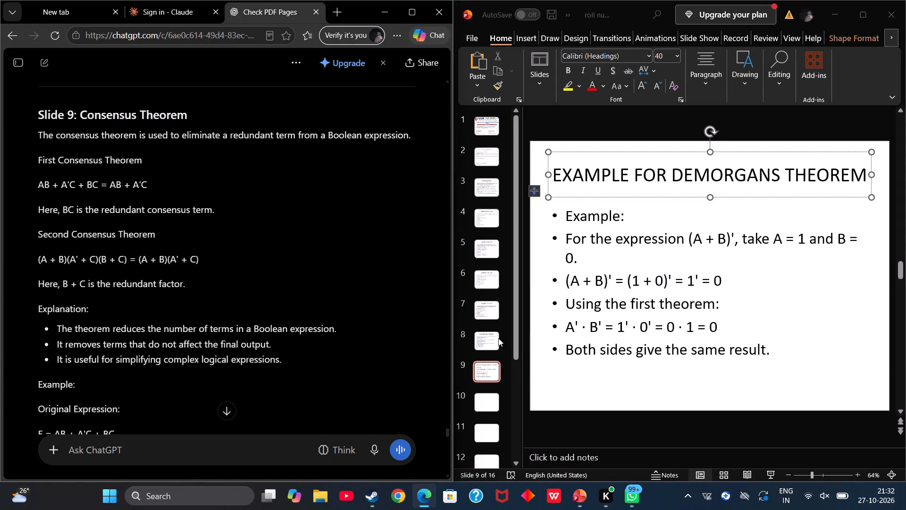
left_click(485, 402)
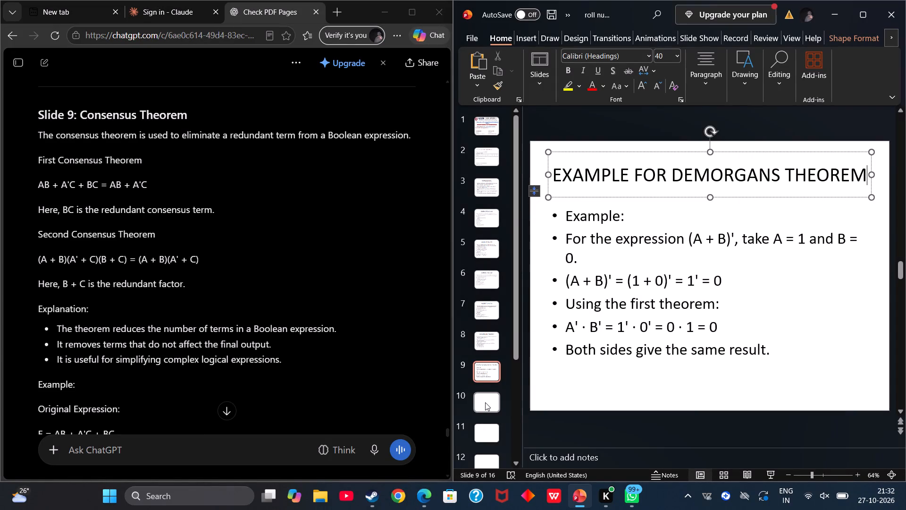
left_click(485, 402)
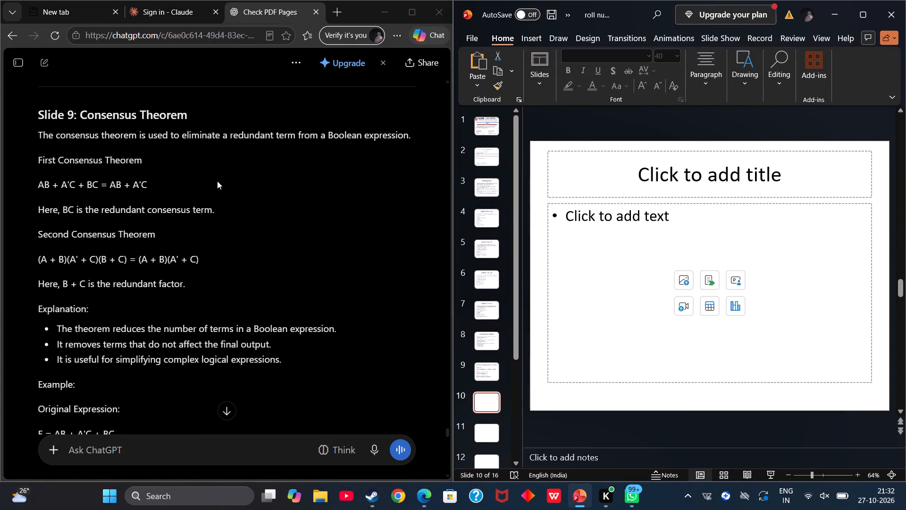
left_click(653, 186)
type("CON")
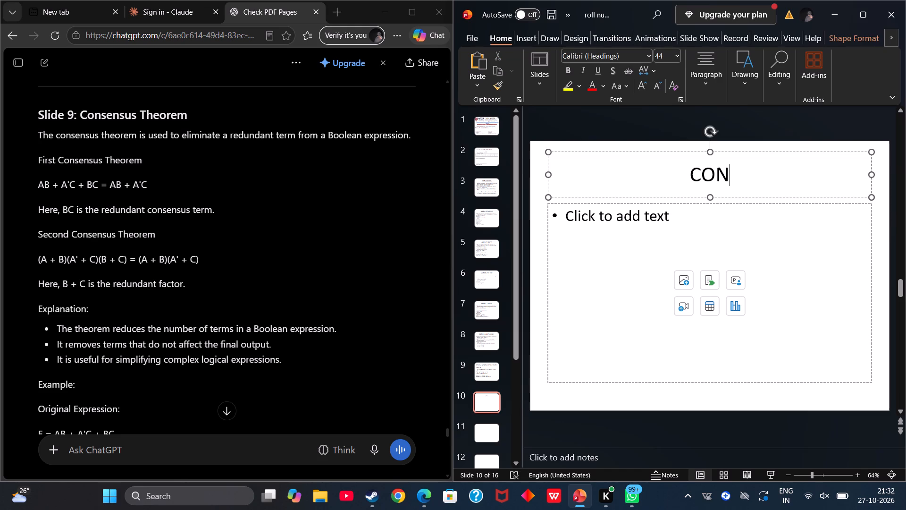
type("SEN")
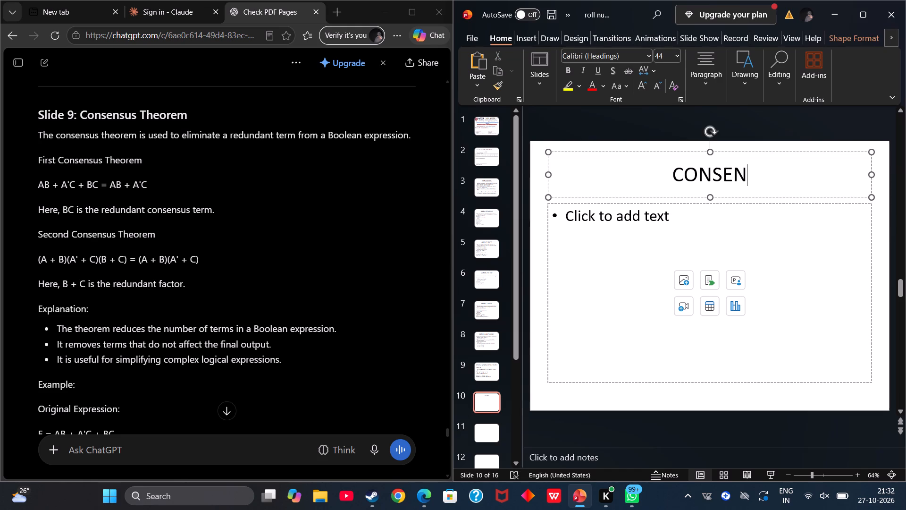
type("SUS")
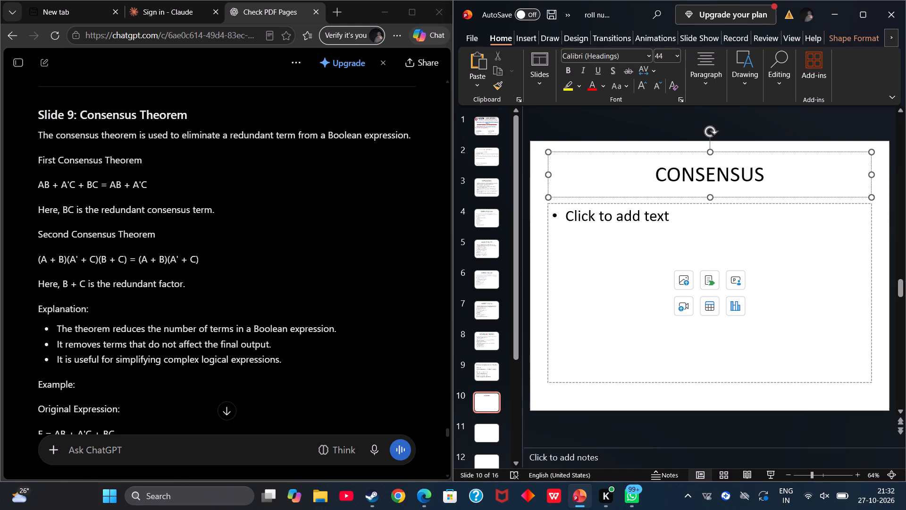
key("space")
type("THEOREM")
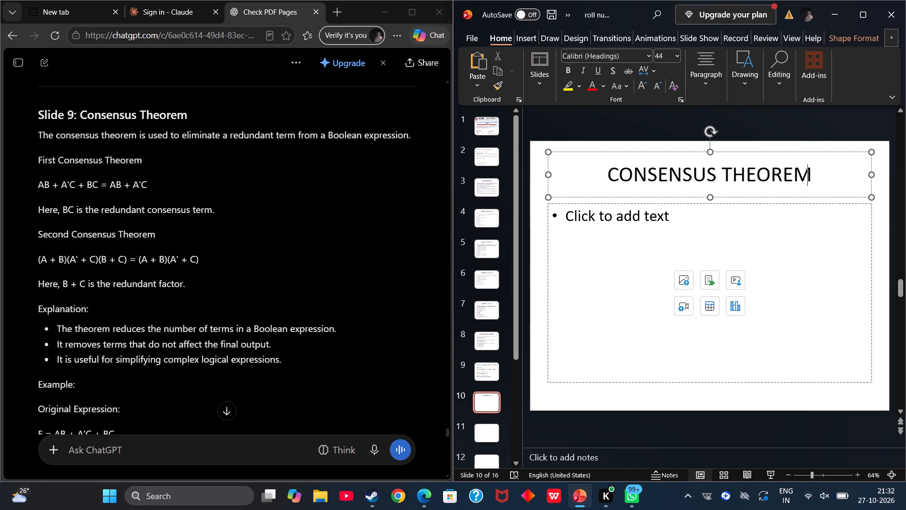
Copy ChatGPT's Slide 9 text, from "The consensus theorem is used" through "Here, B + C is the redundant factor.", into the body of slide 10.
double_click(39, 137)
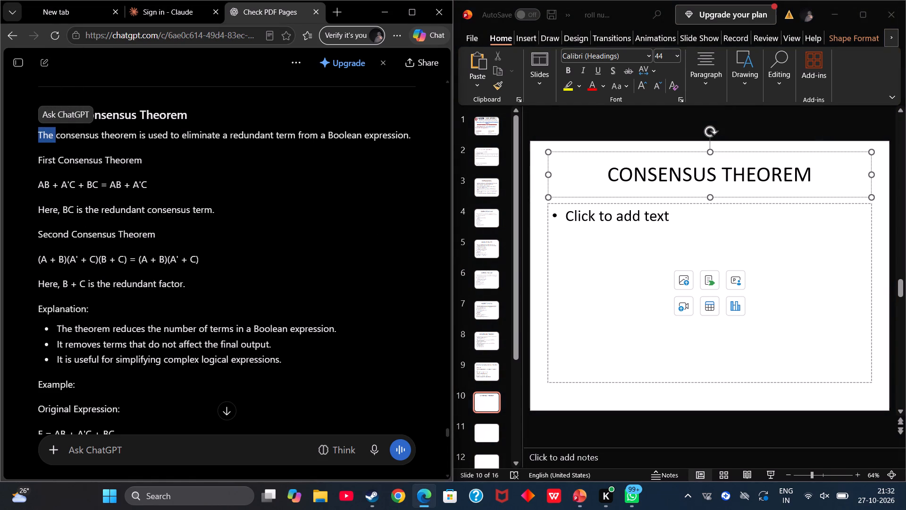
left_click(38, 133)
left_click_drag(38, 133, 153, 268)
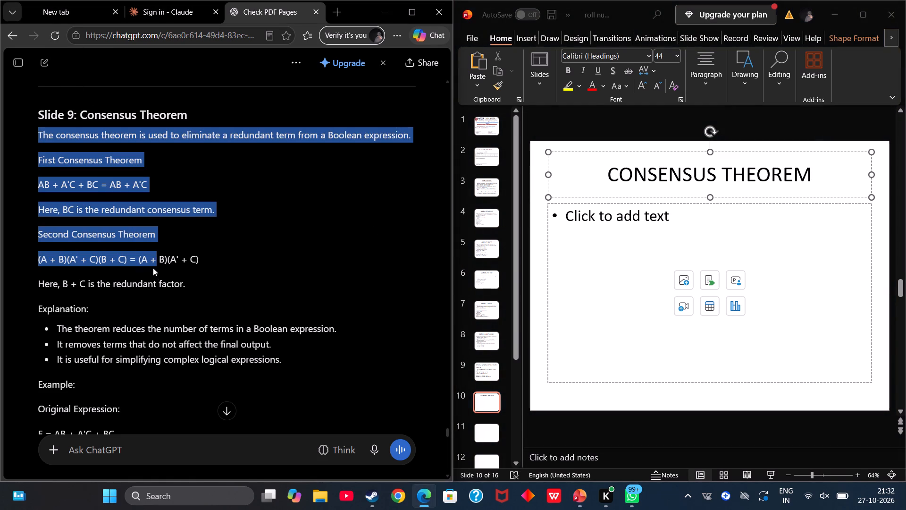
left_click_drag(153, 268, 186, 292)
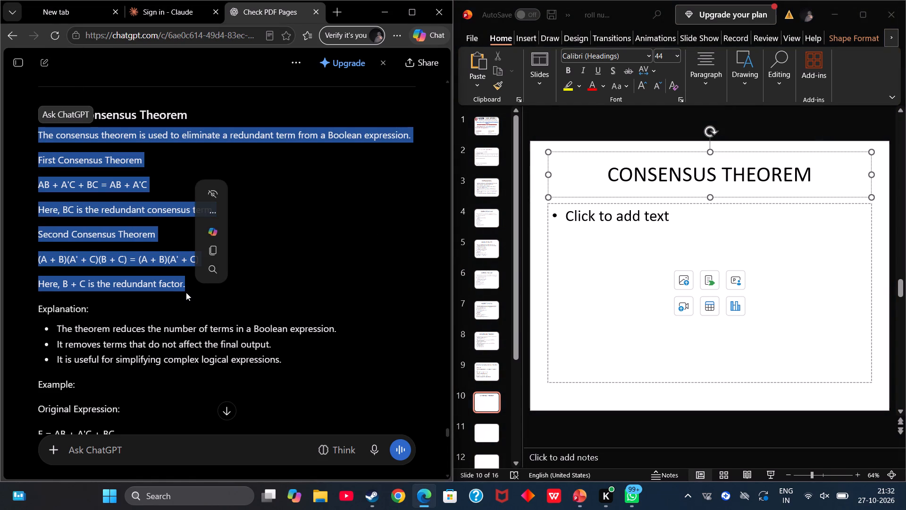
key("ctrl+c")
left_click(642, 218)
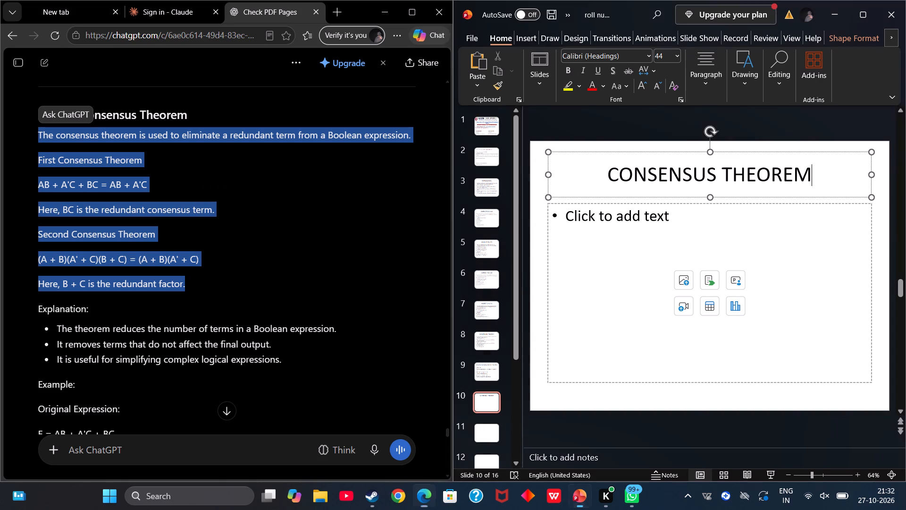
left_click(642, 218)
key("ctrl+v")
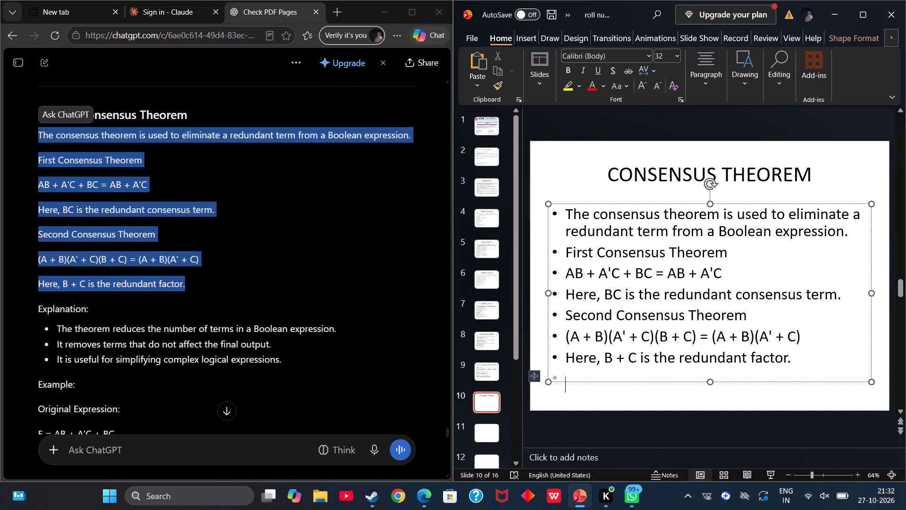
Copy ChatGPT's Slide 9 example, from "Example:" through "F = AB + A'C".
left_click(241, 294)
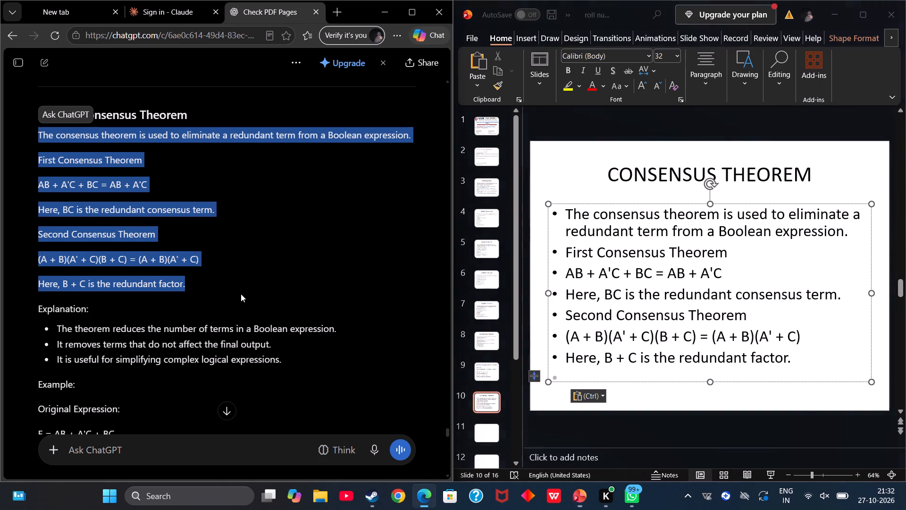
scroll(241, 294, "down", 4)
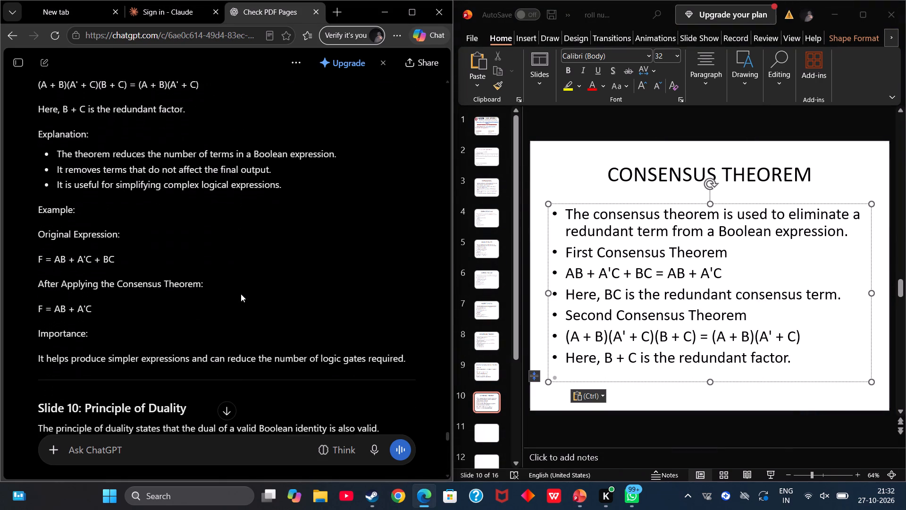
scroll(241, 294, "down", 1)
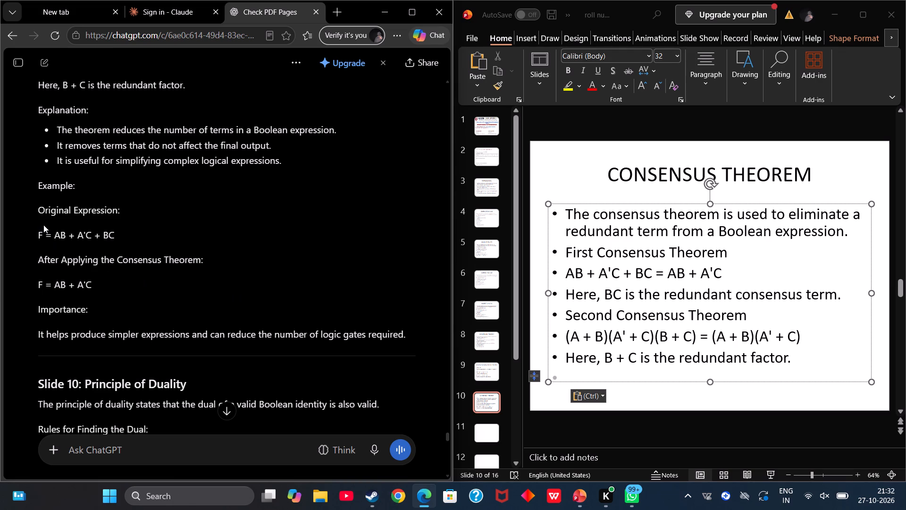
left_click(37, 184)
left_click_drag(37, 184, 72, 224)
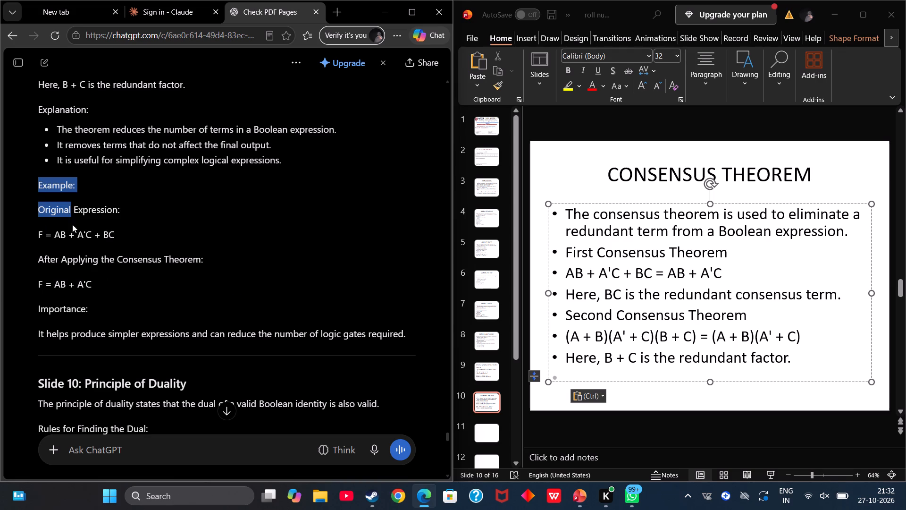
left_click_drag(72, 224, 118, 290)
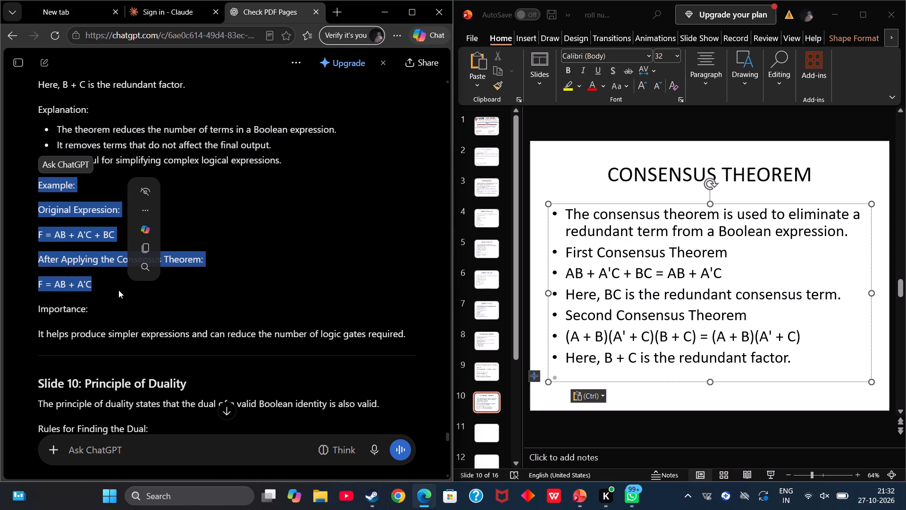
key("ctrl+c")
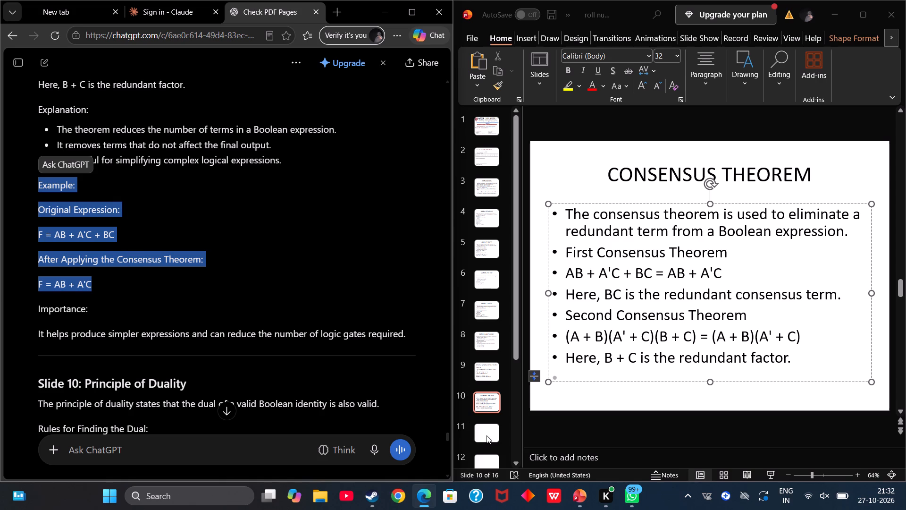
Enter the title "EXAMPLE FOR CONSENSUS THEOREM" on slide 11.
left_click(487, 435)
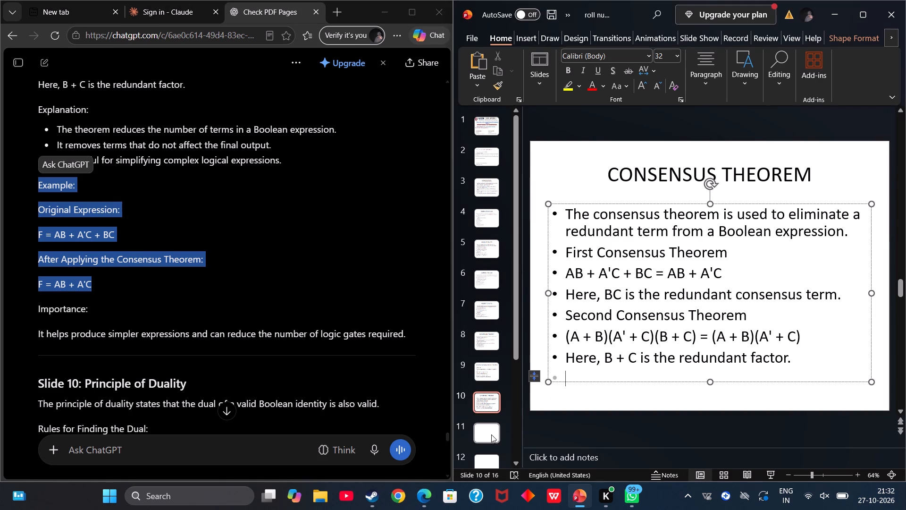
left_click(491, 434)
left_click(691, 169)
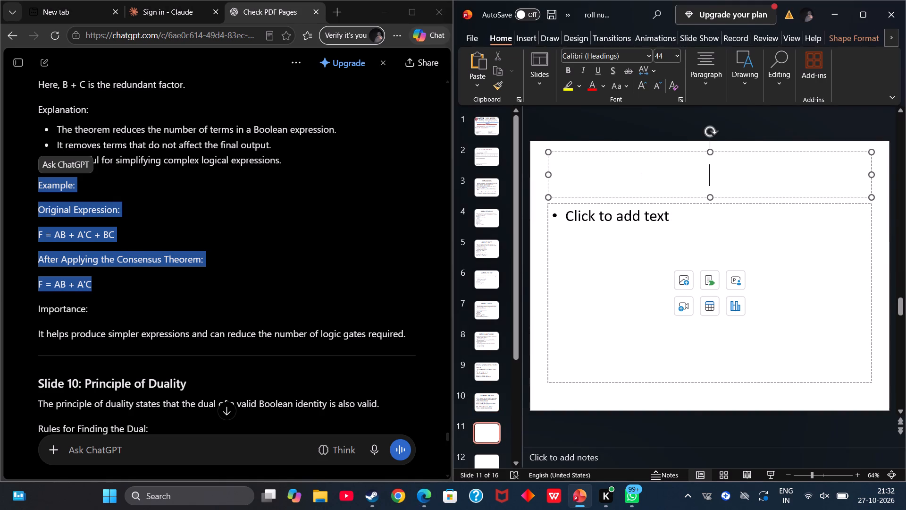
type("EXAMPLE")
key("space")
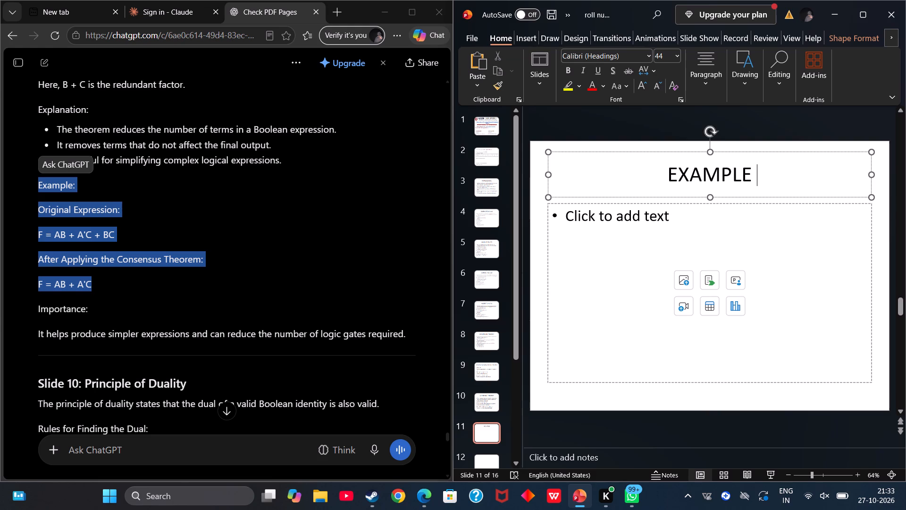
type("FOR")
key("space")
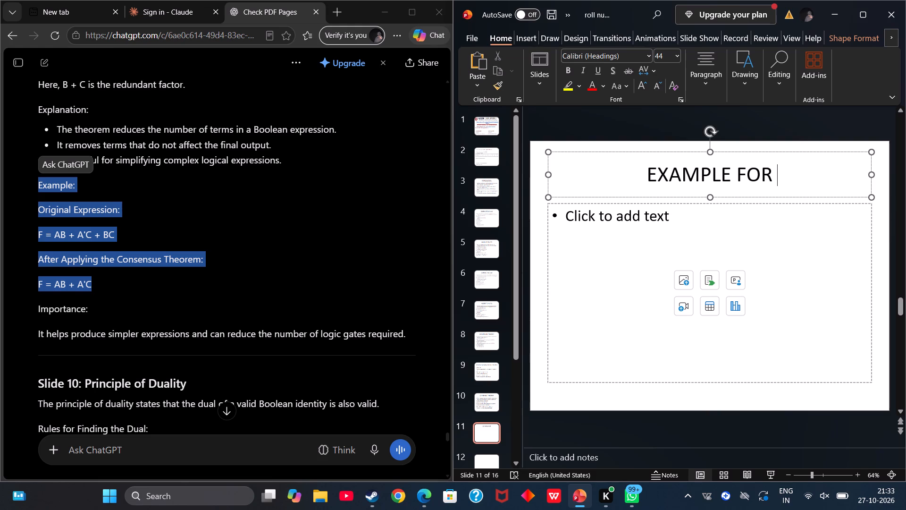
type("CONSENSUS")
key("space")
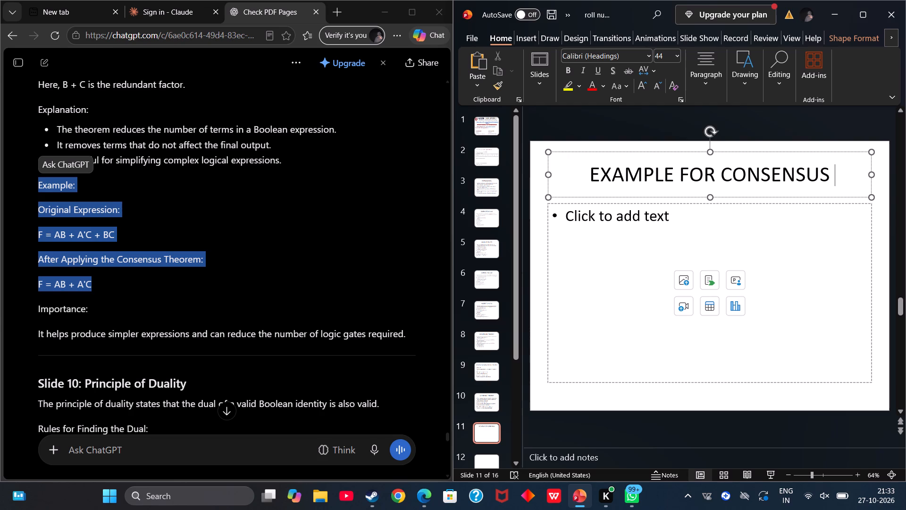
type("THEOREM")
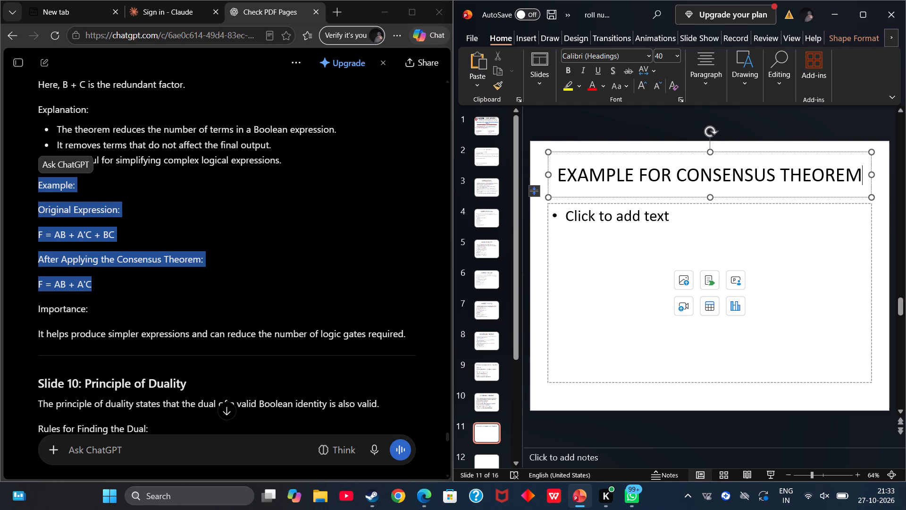
Paste the copied consensus theorem example into the body of slide 11.
left_click(672, 218)
key("ctrl+v")
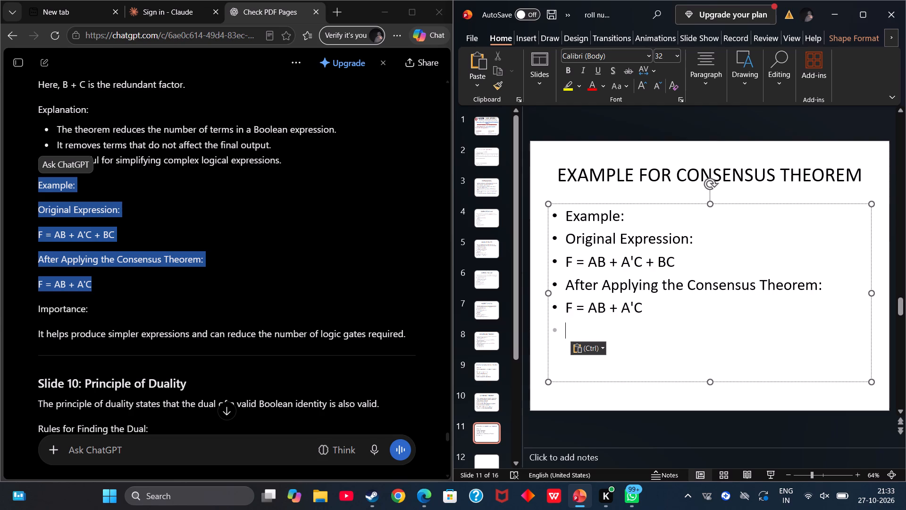
Find ChatGPT's Slide 10 section and copy its topic, "Principle of Duality", into the title of slide 12.
scroll(391, 291, "down", 3)
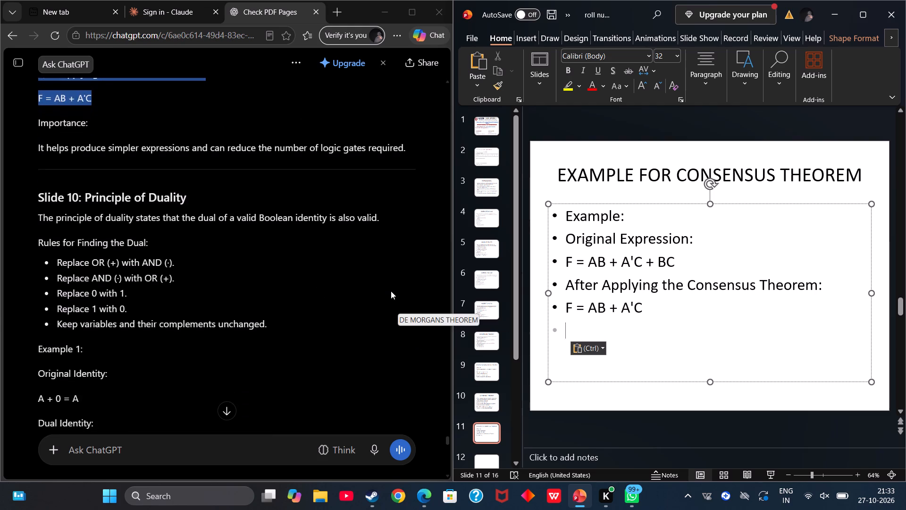
scroll(391, 291, "down", 1)
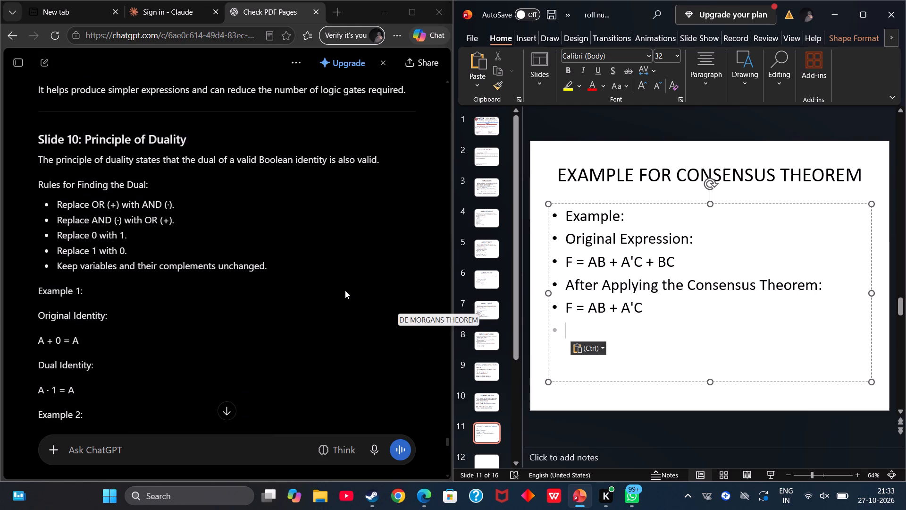
left_click(345, 290)
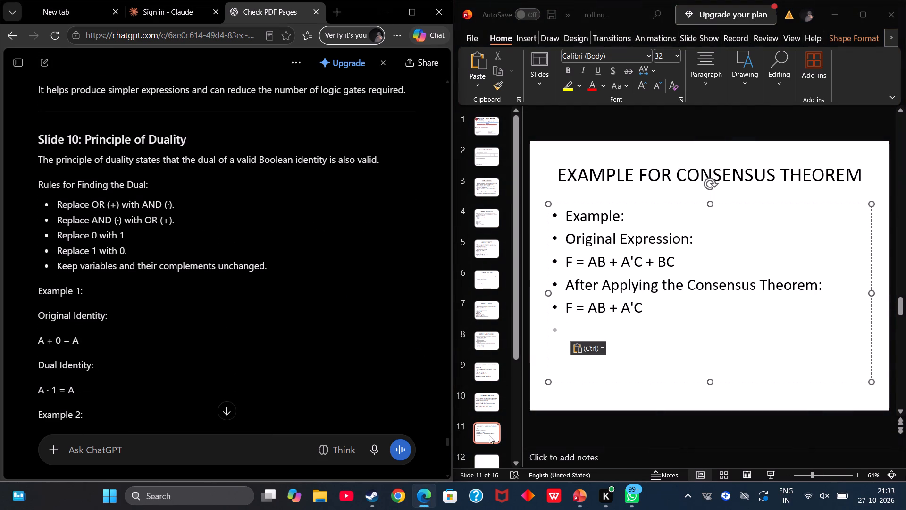
scroll(489, 435, "down", 2)
left_click(486, 434)
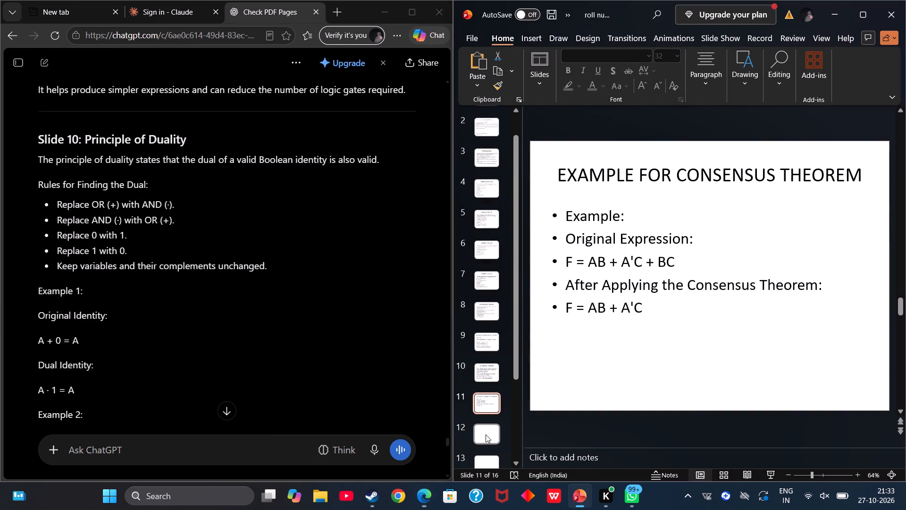
scroll(487, 413, "down", 2)
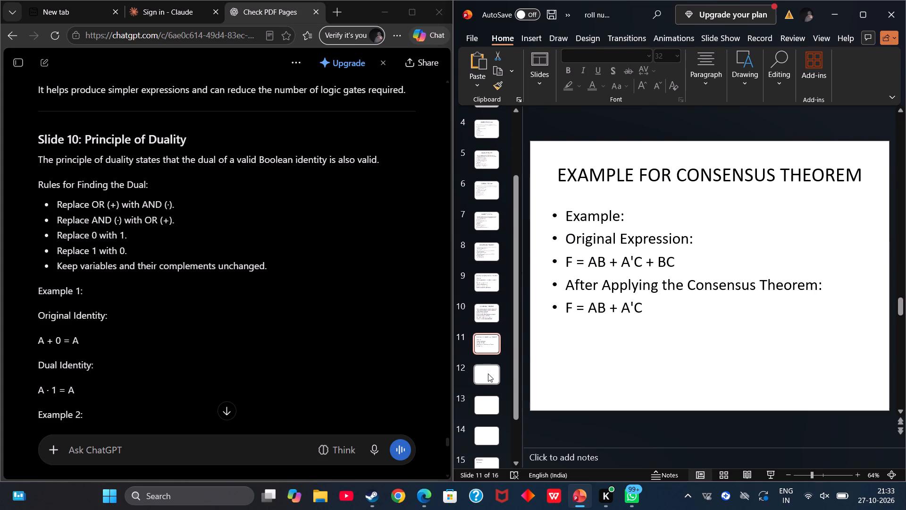
left_click(488, 374)
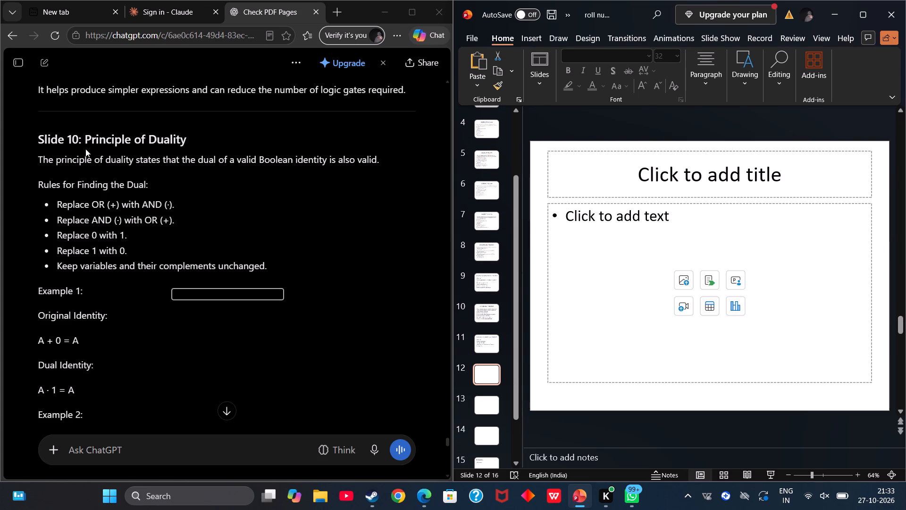
left_click(87, 137)
left_click_drag(87, 137, 178, 141)
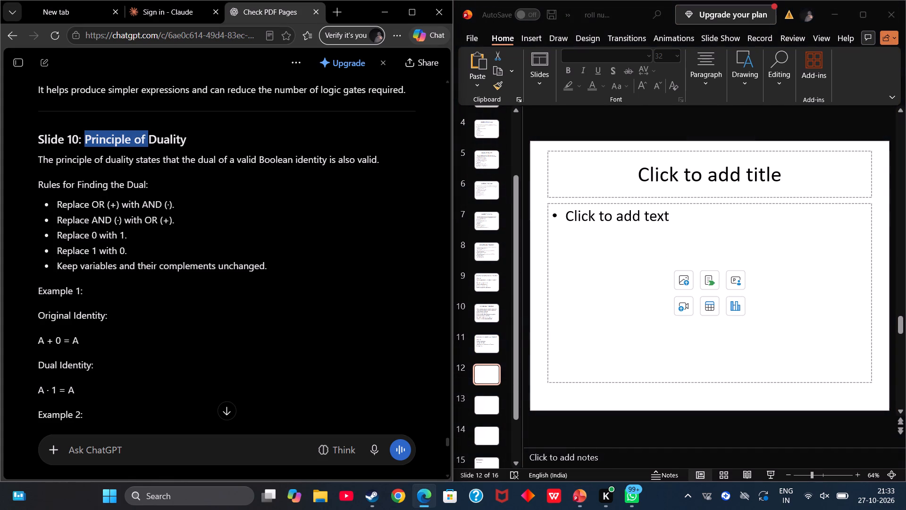
left_click_drag(178, 141, 179, 141)
key("ctrl+c")
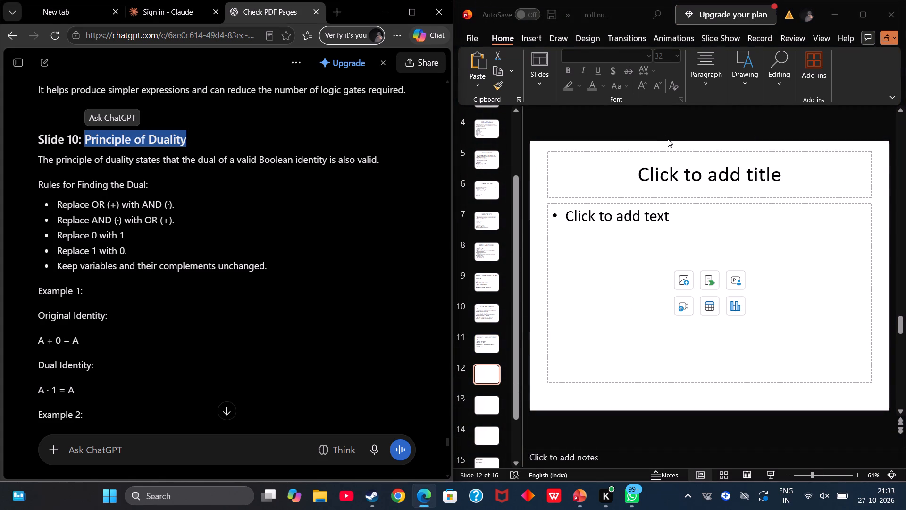
left_click(680, 184)
left_click(680, 184)
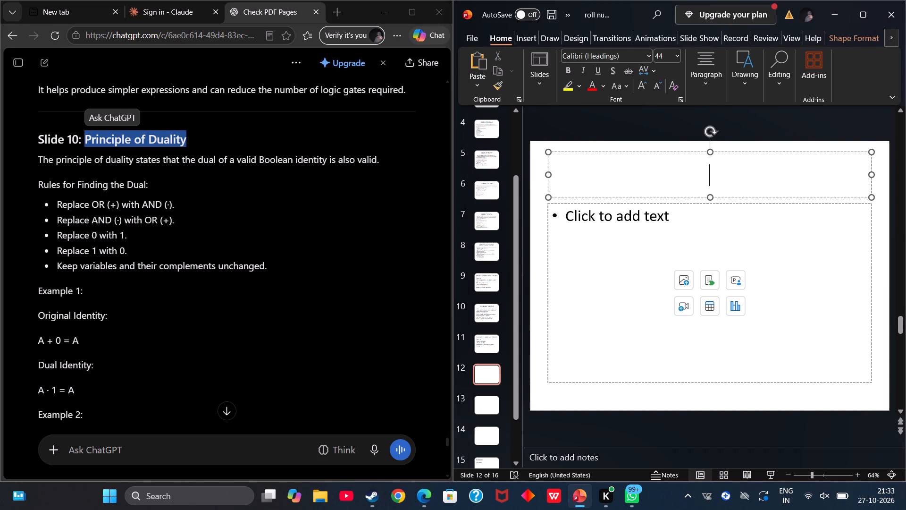
key("ctrl+v")
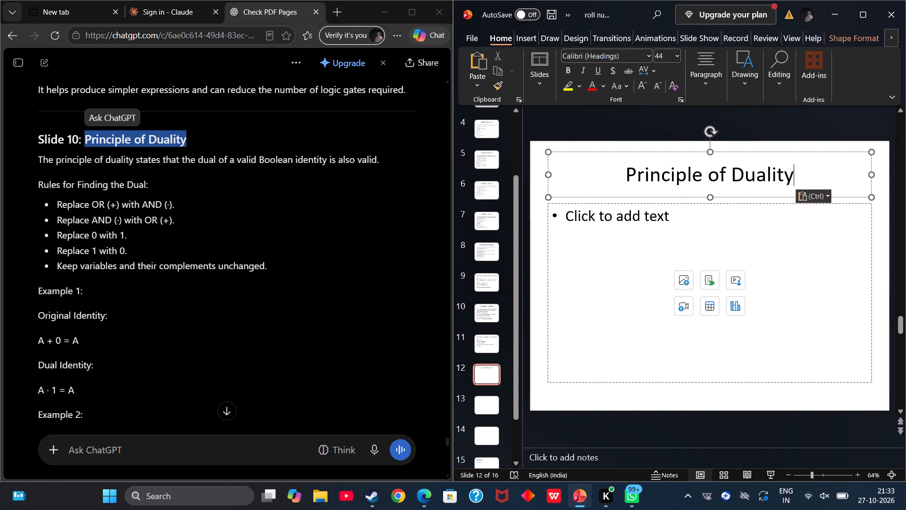
Copy ChatGPT's Slide 10 text, from "The principle of duality states" through "Keep variables and their complements unchanged.", into the body of slide 12.
left_click(604, 230)
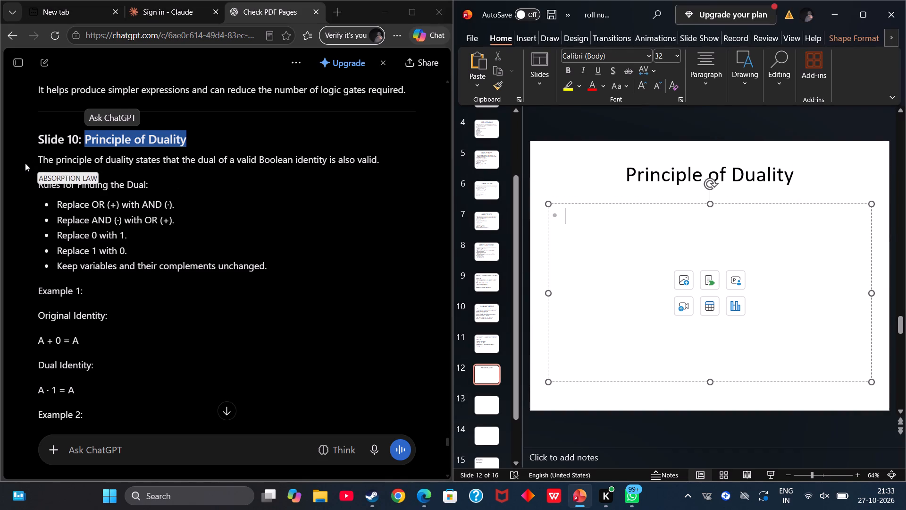
double_click(22, 163)
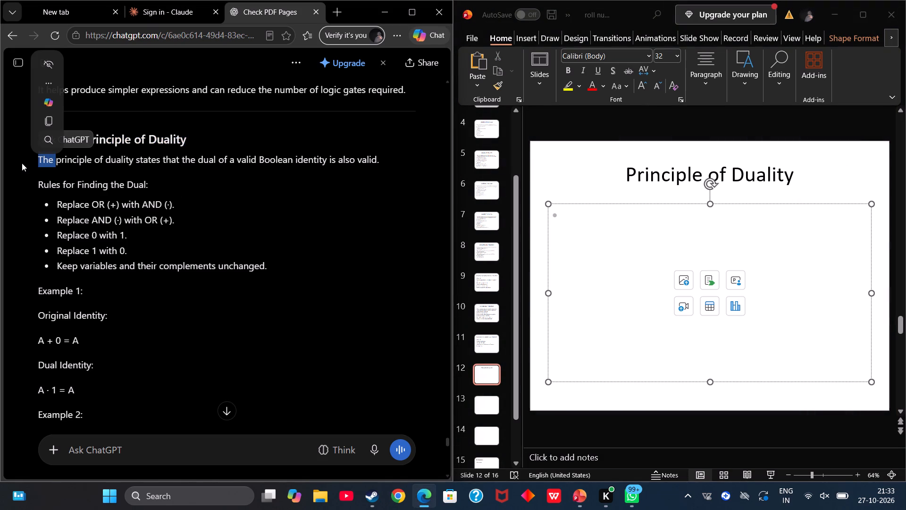
left_click(17, 227)
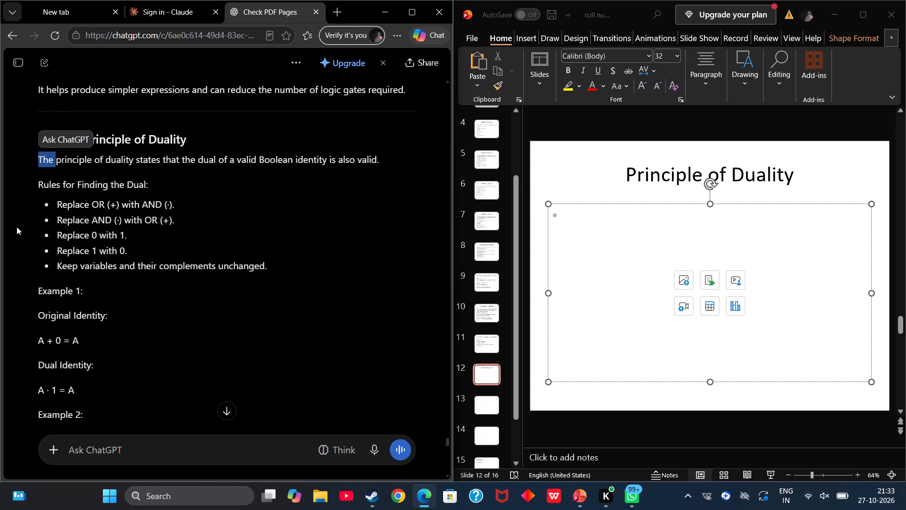
left_click(40, 158)
left_click_drag(40, 158, 270, 278)
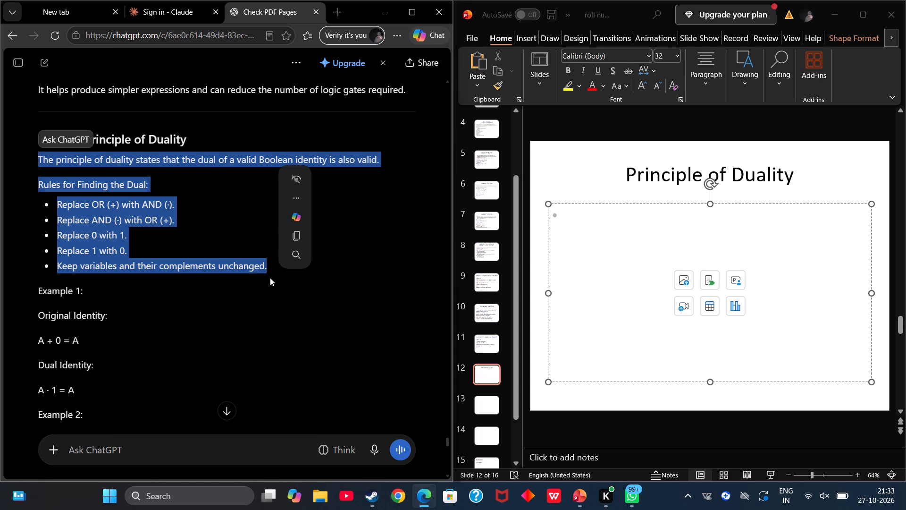
key("ctrl+c")
left_click(598, 222)
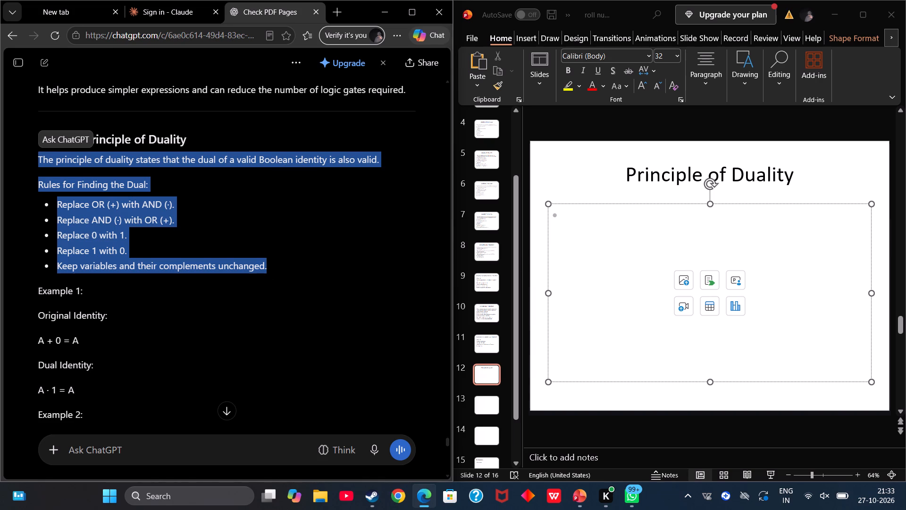
key("ctrl+v")
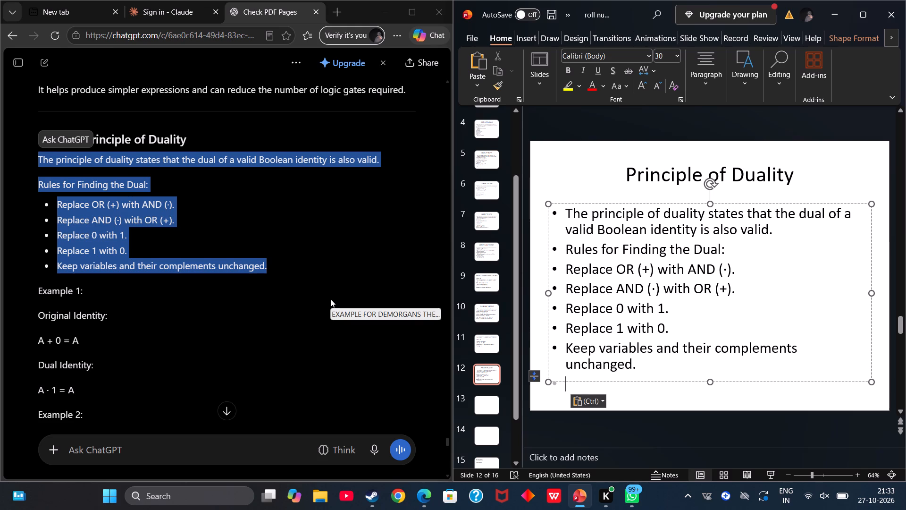
scroll(330, 299, "down", 2)
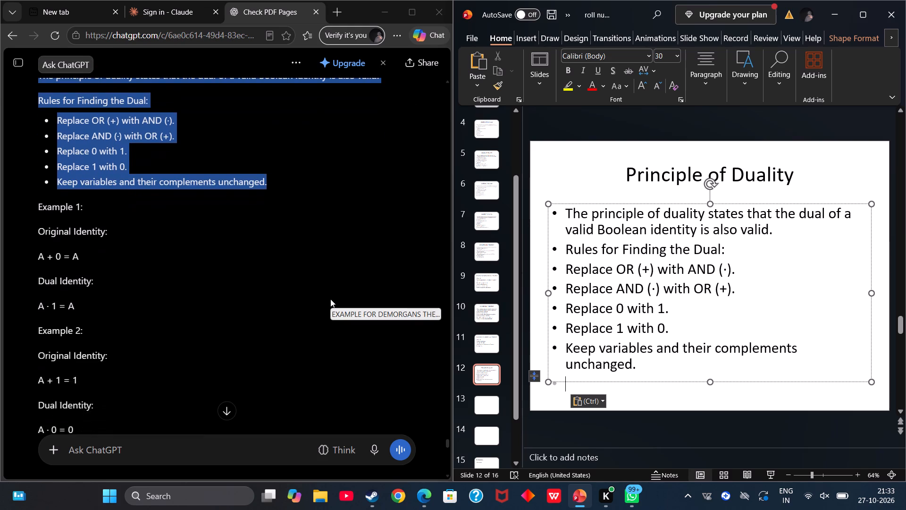
scroll(330, 299, "down", 3)
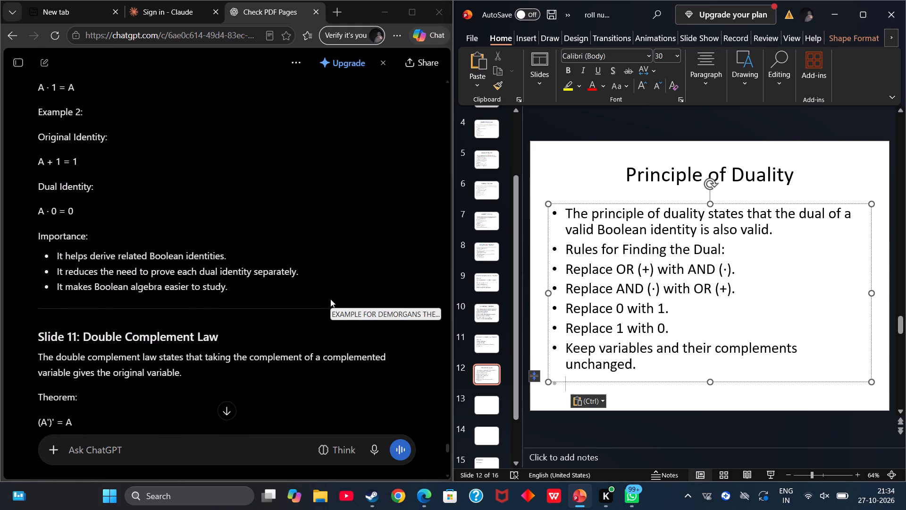
scroll(330, 299, "down", 5)
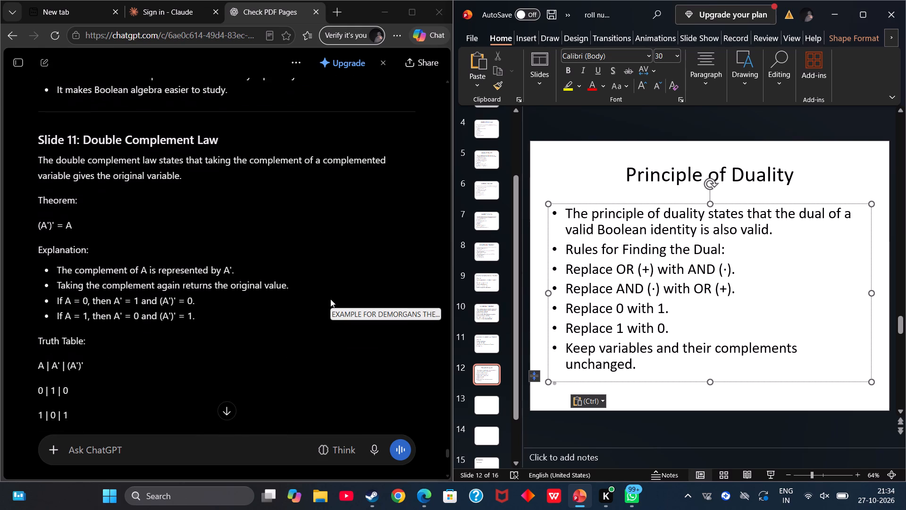
scroll(330, 299, "down", 3)
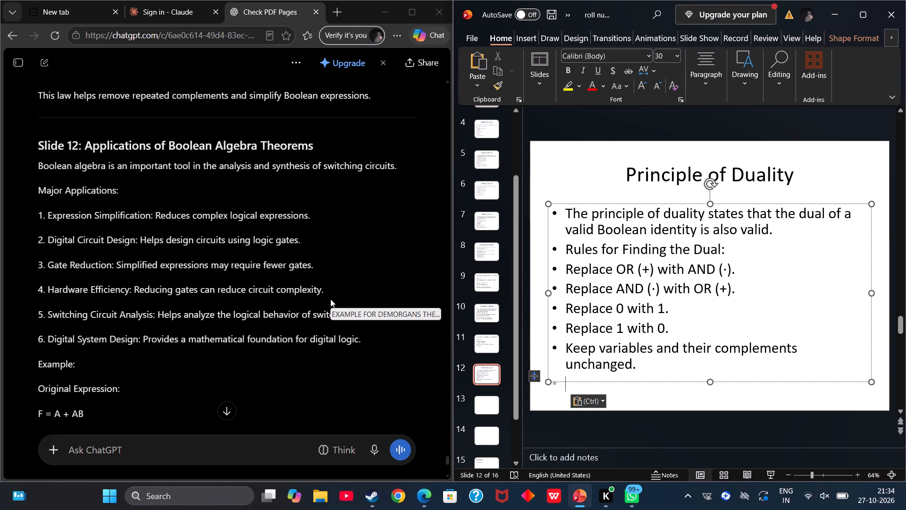
left_click(681, 413)
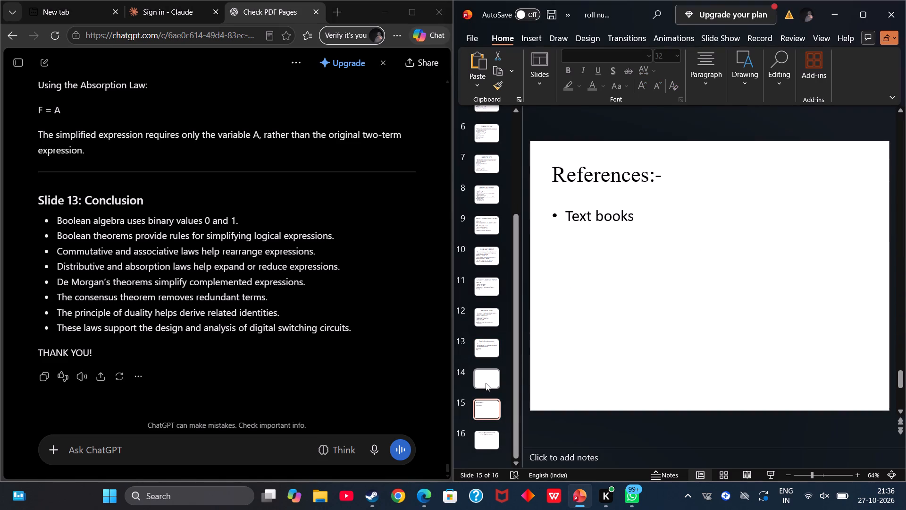
left_click(486, 383)
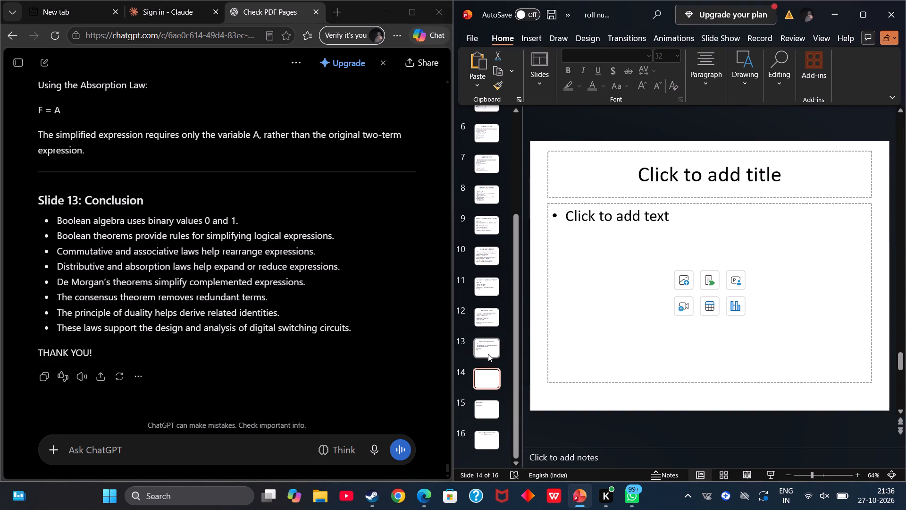
left_click(488, 354)
left_click(488, 383)
key("BackSpace")
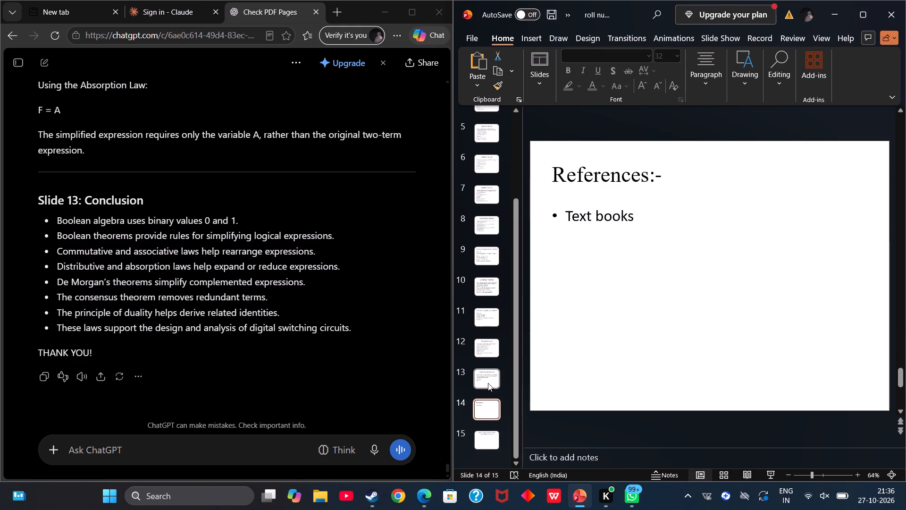
Go to the closing slide 15 and remove the bullet from its empty body placeholder.
left_click(485, 440)
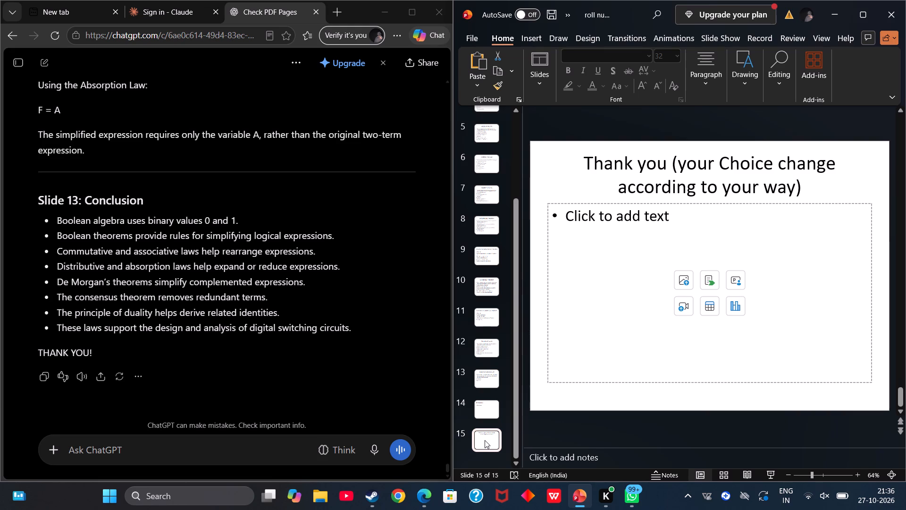
left_click(617, 246)
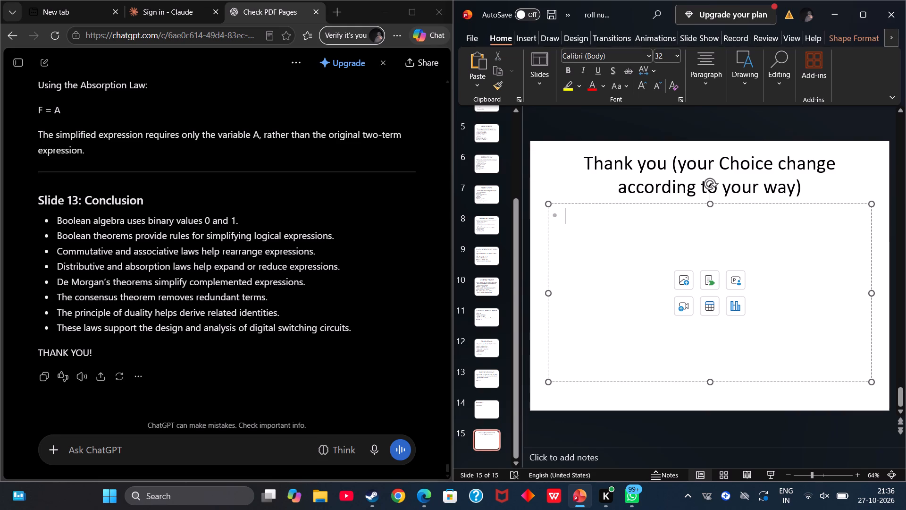
key("BackSpace")
key("BackSpace")
Shorten slide 15's title to "Thank you" by deleting the bracketed note after it.
left_click_drag(576, 184, 590, 185)
left_click(590, 185)
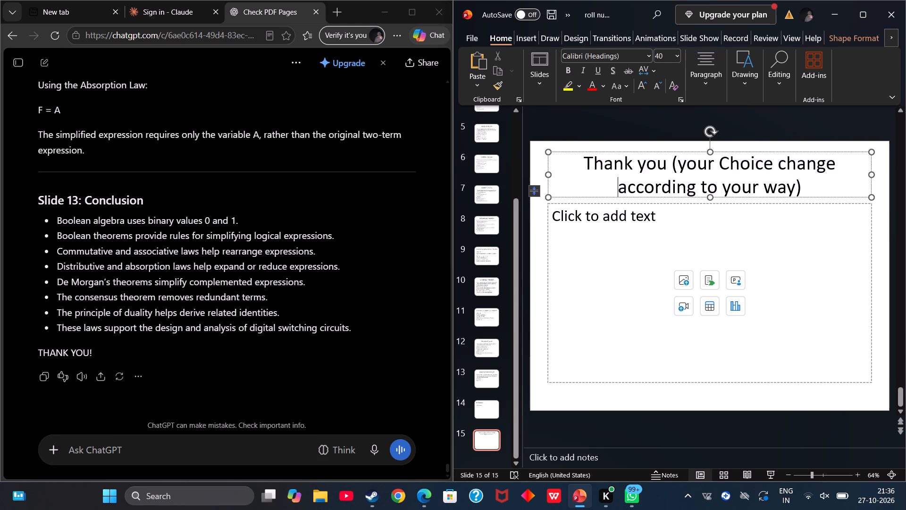
left_click_drag(583, 163, 668, 165)
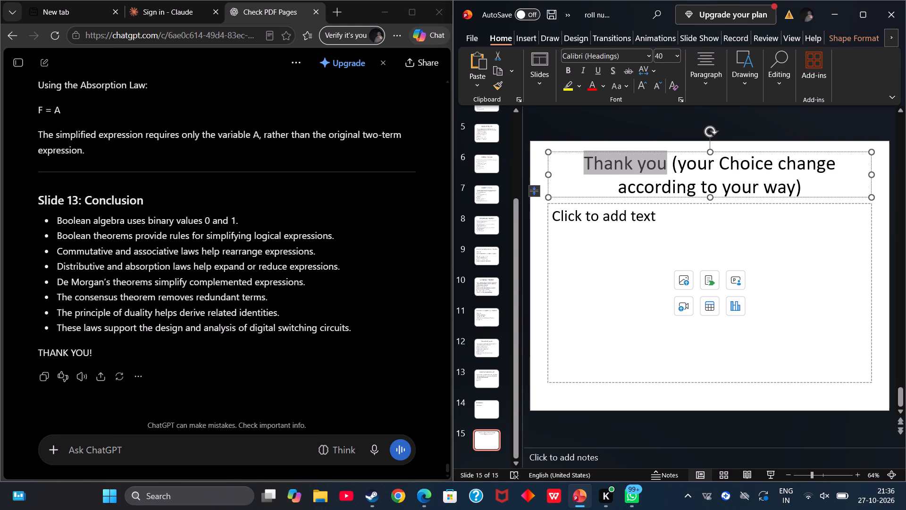
left_click_drag(668, 165, 666, 165)
key("ctrl+c")
left_click_drag(672, 161, 809, 226)
key("BackSpace")
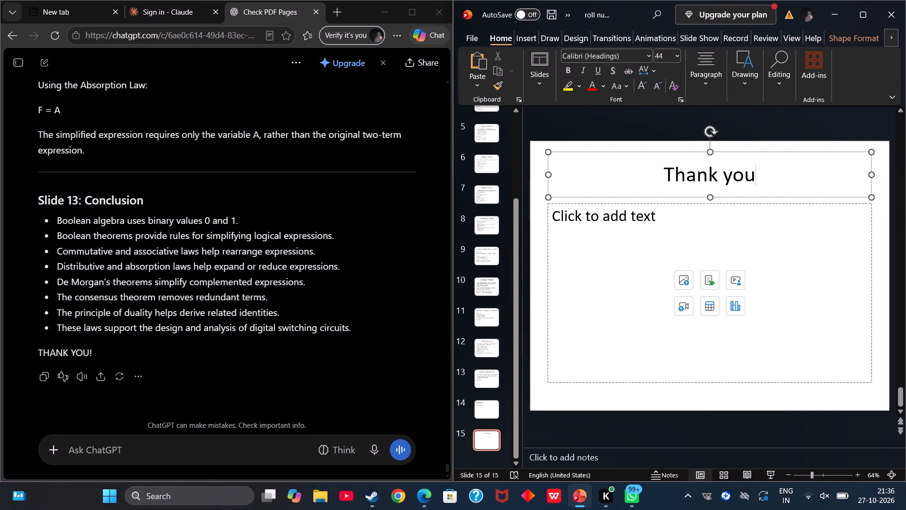
Extend slide 15's title box down to near the slide's lower edge so "Thank you" sits around mid-slide.
left_click_drag(761, 171, 681, 182)
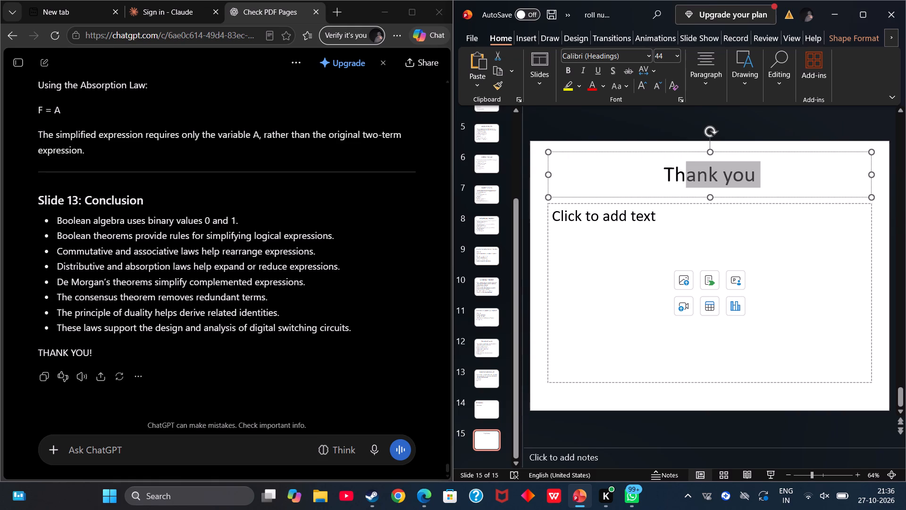
left_click_drag(681, 182, 652, 187)
left_click(649, 184)
left_click_drag(638, 174, 712, 200)
left_click_drag(712, 200, 726, 357)
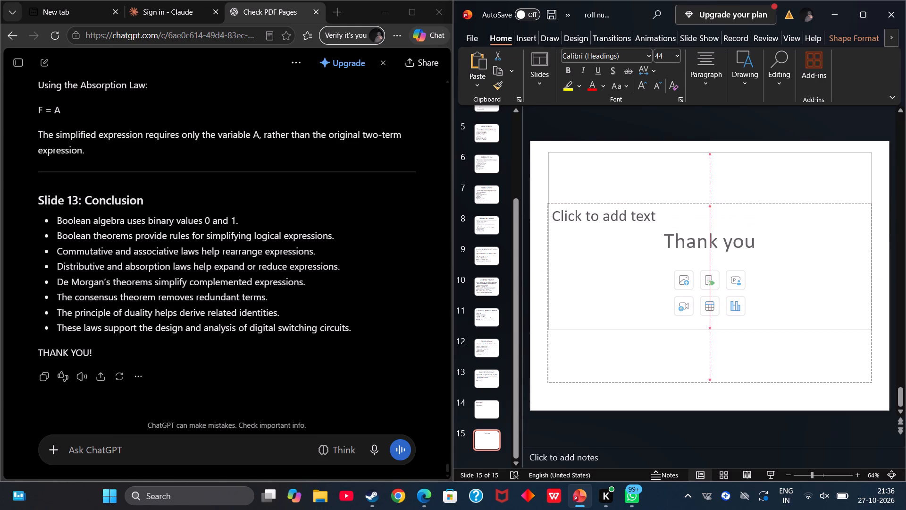
left_click_drag(726, 357, 725, 404)
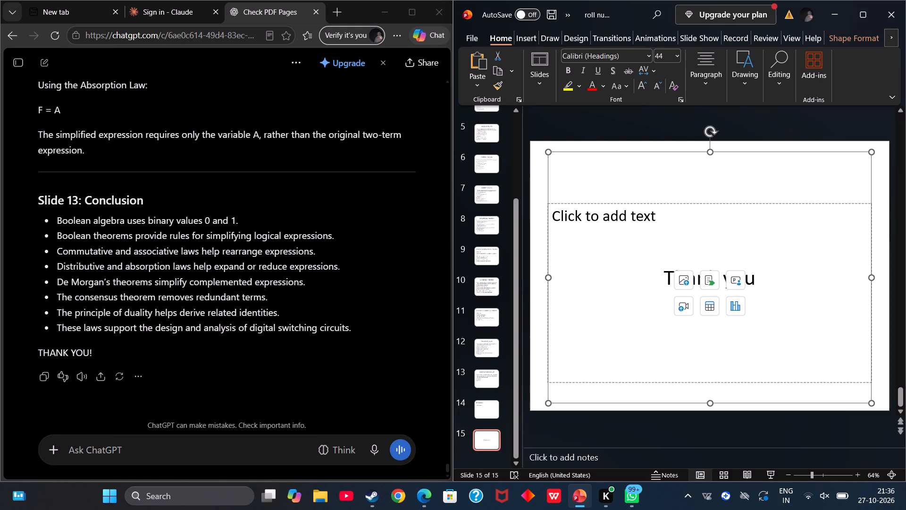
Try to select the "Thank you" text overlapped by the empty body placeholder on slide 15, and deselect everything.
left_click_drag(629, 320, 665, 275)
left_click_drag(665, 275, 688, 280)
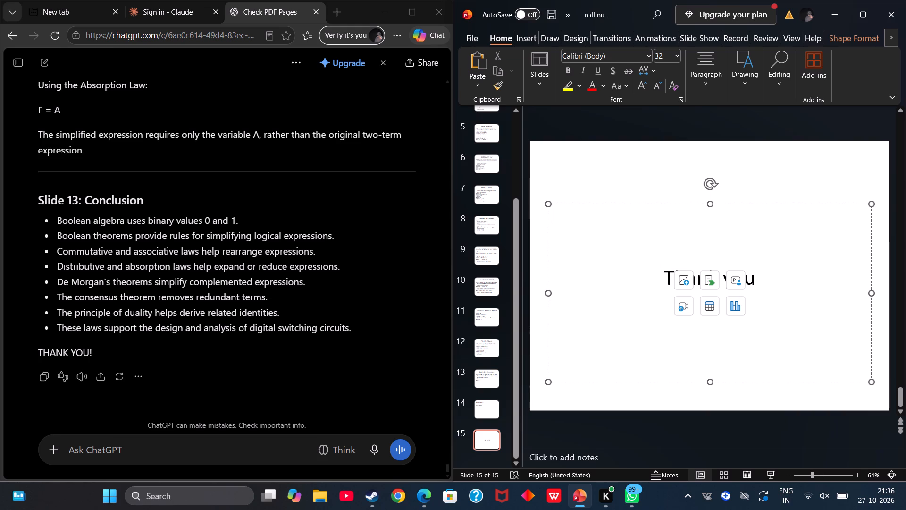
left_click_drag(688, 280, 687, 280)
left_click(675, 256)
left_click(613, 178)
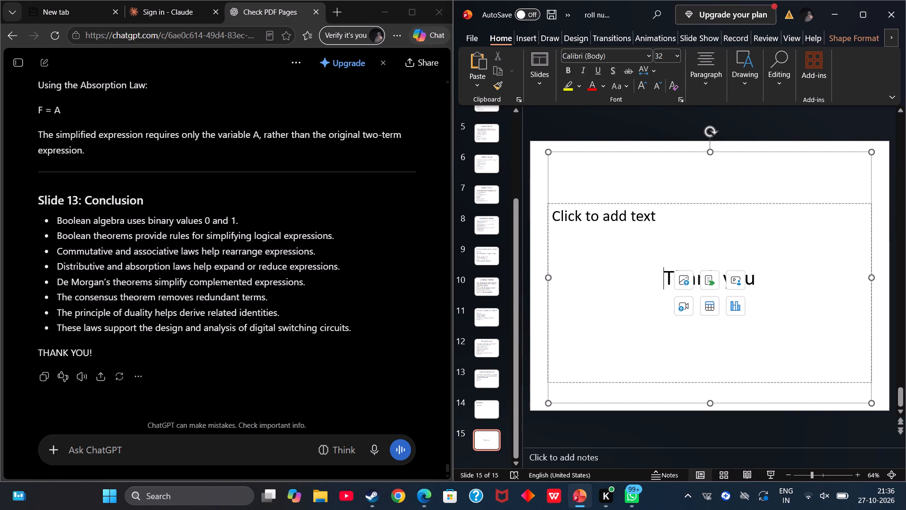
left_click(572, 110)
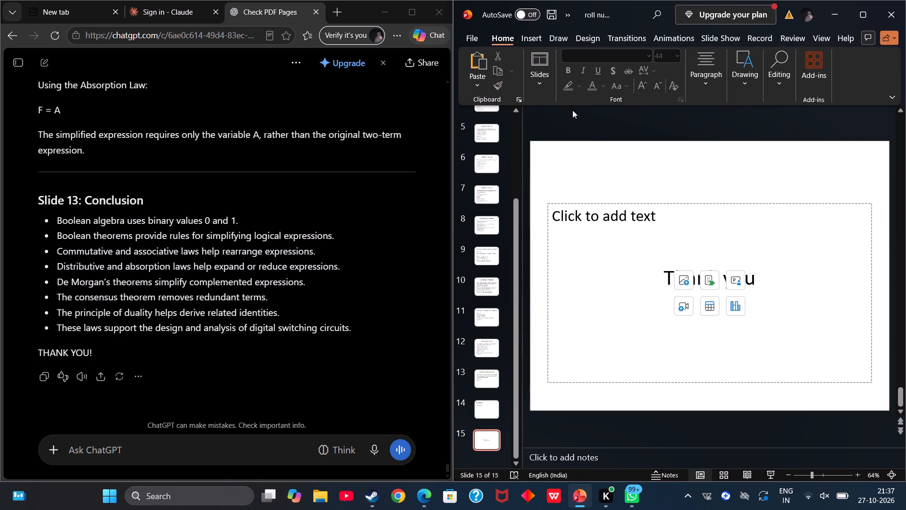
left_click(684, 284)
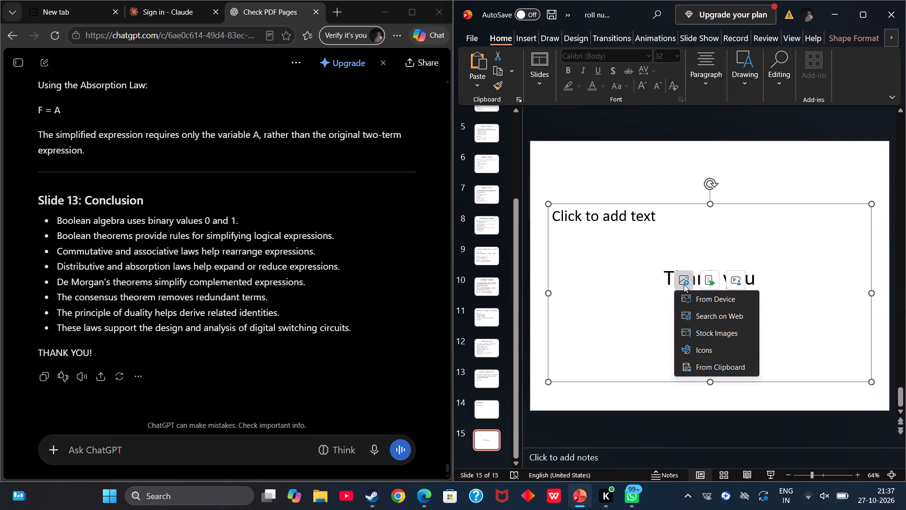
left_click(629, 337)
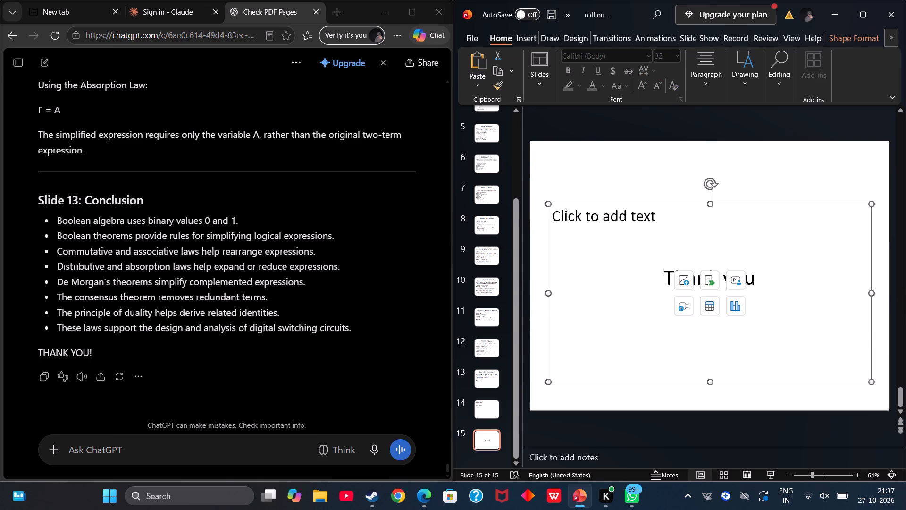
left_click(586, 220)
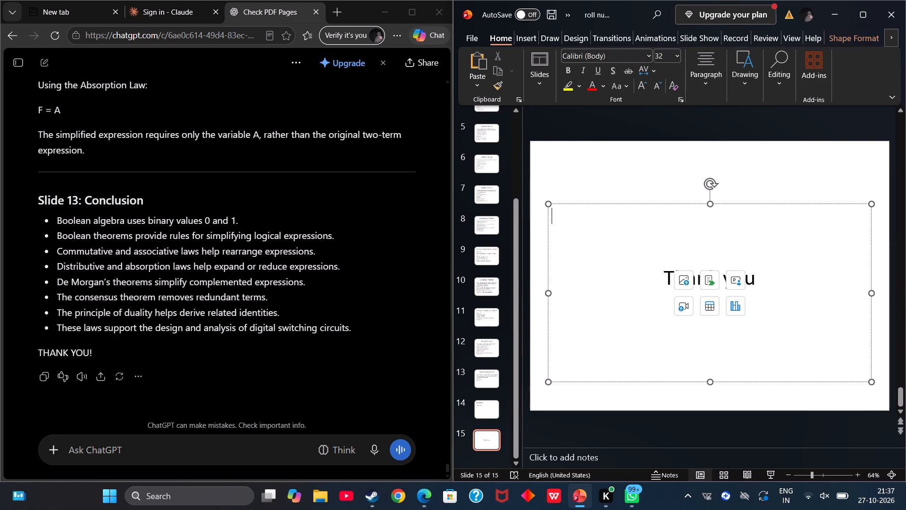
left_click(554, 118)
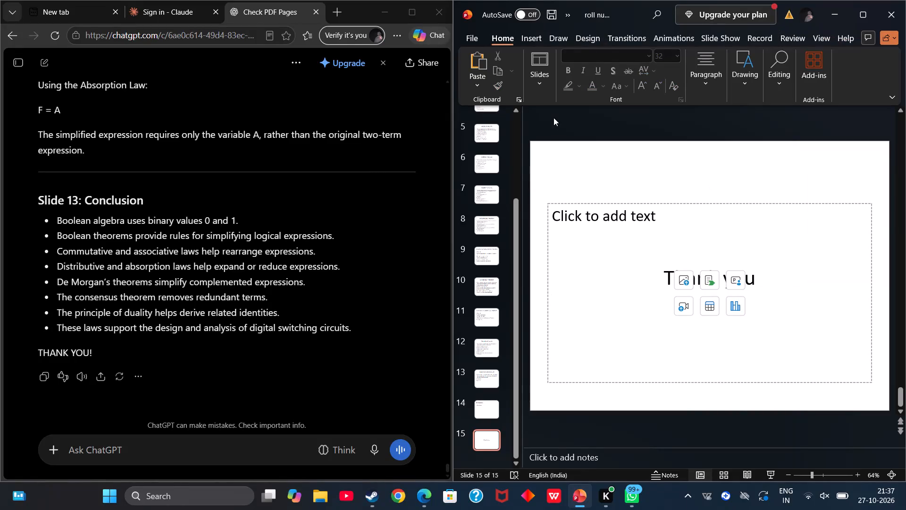
left_click(479, 416)
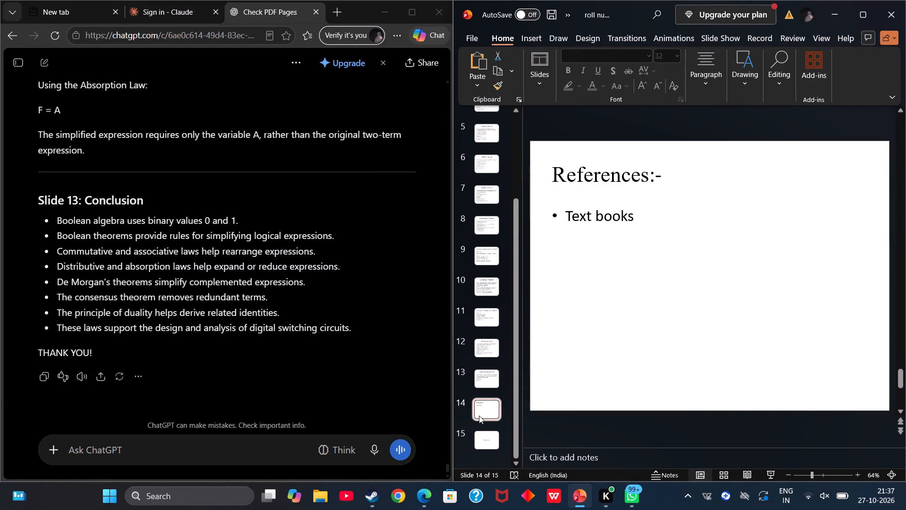
left_click(636, 218)
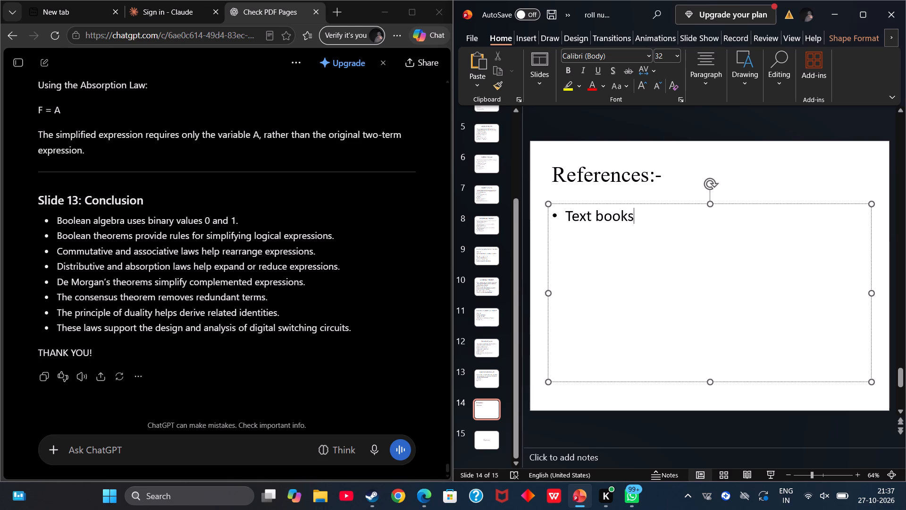
left_click(192, 459)
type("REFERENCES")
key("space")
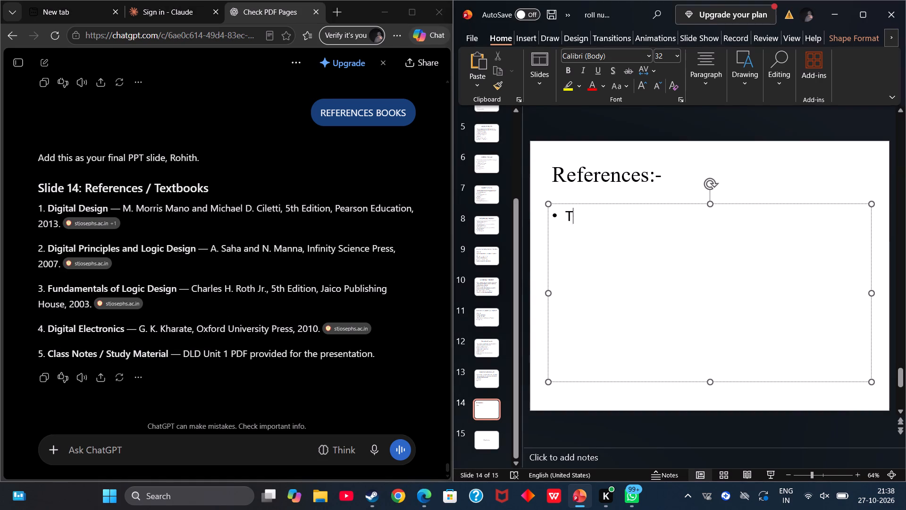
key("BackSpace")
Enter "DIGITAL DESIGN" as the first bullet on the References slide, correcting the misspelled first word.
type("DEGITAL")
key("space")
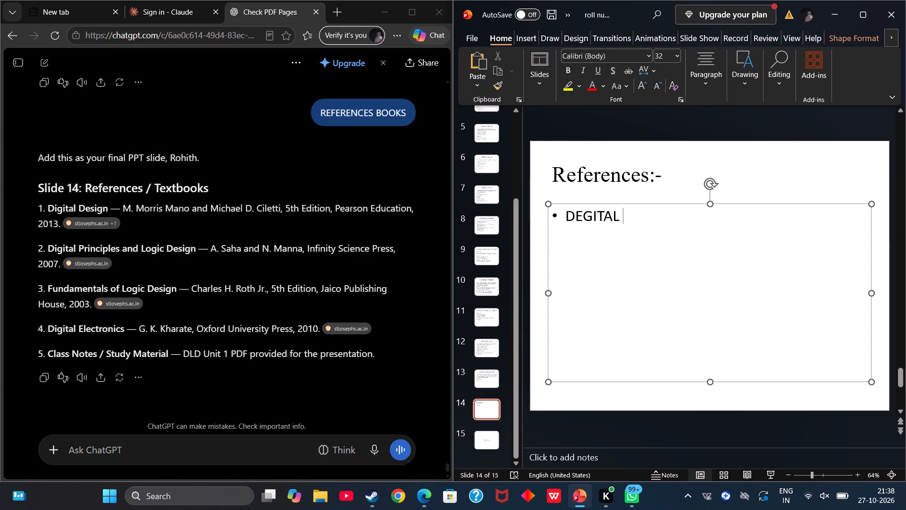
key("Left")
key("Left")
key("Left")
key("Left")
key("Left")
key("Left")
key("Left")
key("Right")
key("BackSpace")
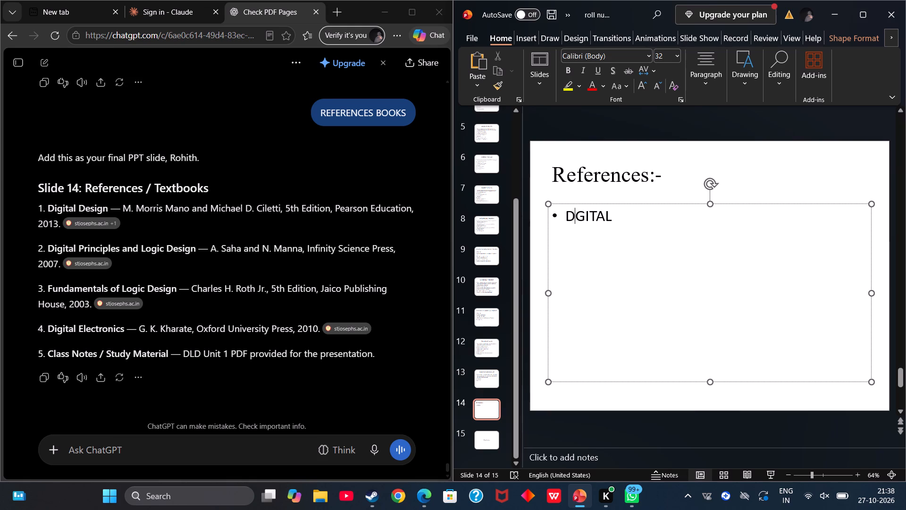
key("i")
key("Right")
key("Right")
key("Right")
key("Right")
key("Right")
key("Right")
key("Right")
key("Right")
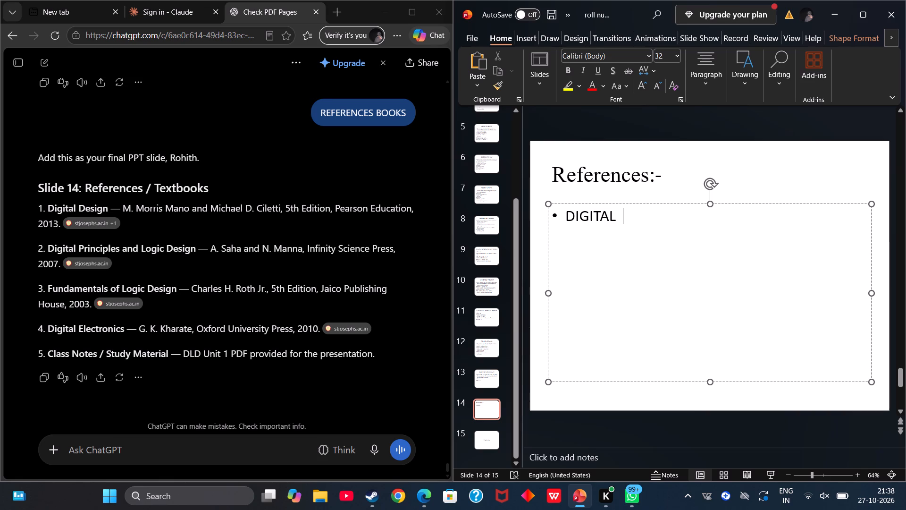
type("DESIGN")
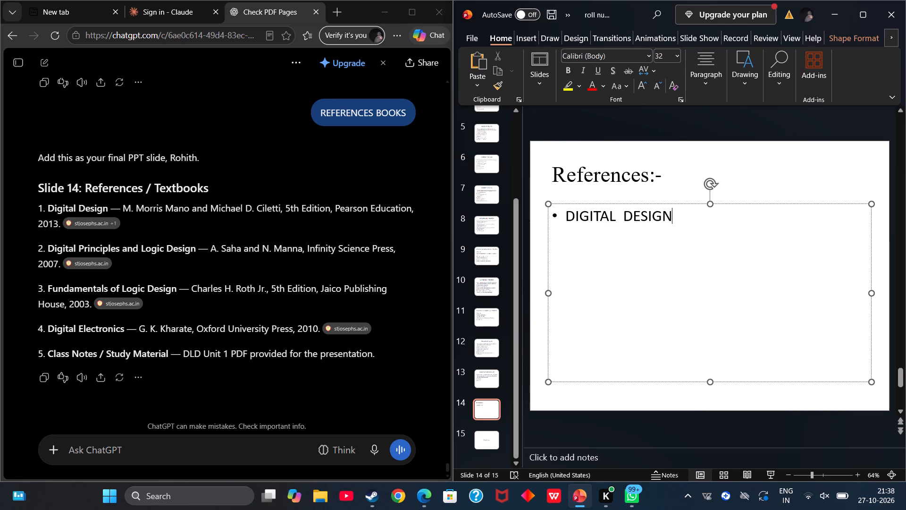
Add a bullet below "DIGITAL DESIGN" and paste in the title "Digital Principles and Logic Design" from ChatGPT's reference list.
left_click(575, 249)
key("Return")
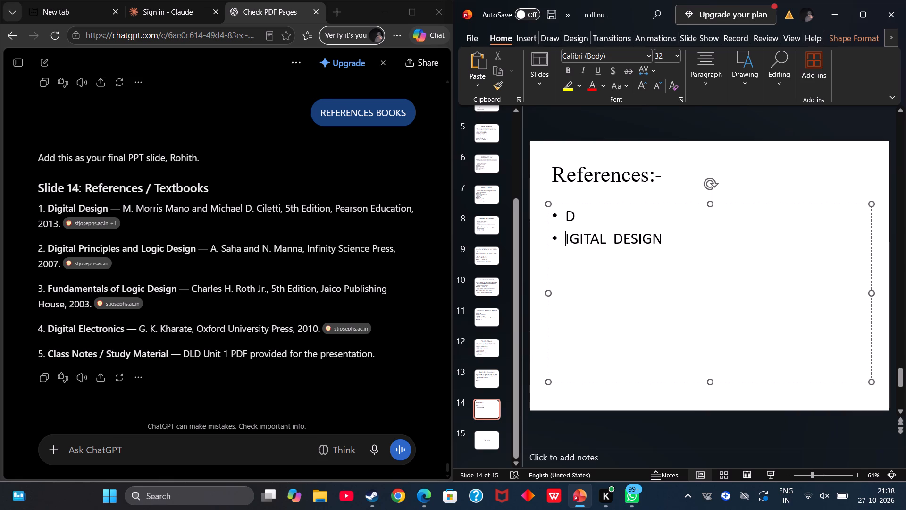
key("BackSpace")
key("BackSpace")
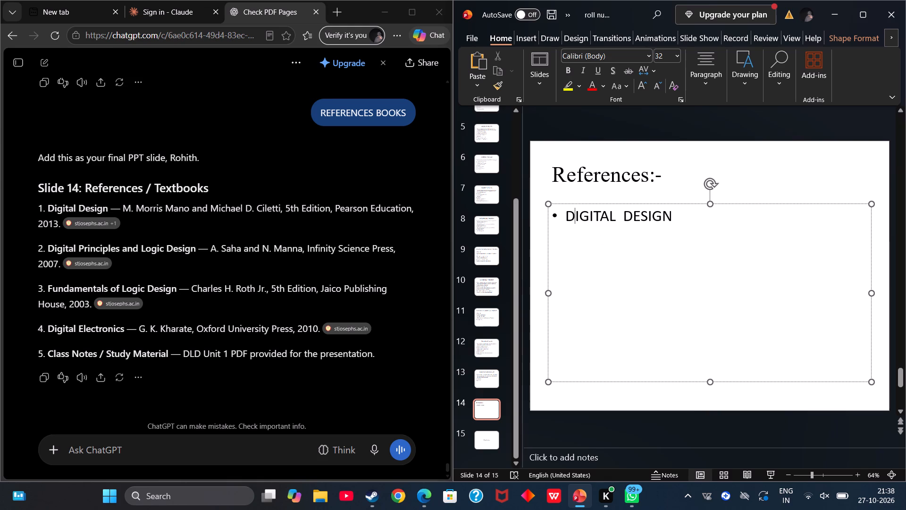
left_click(689, 215)
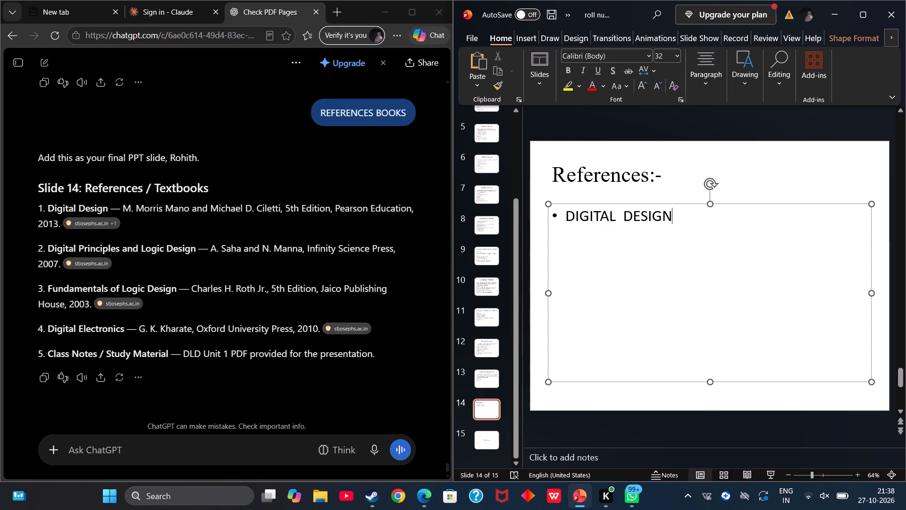
left_click(568, 235)
left_click_drag(568, 235, 711, 223)
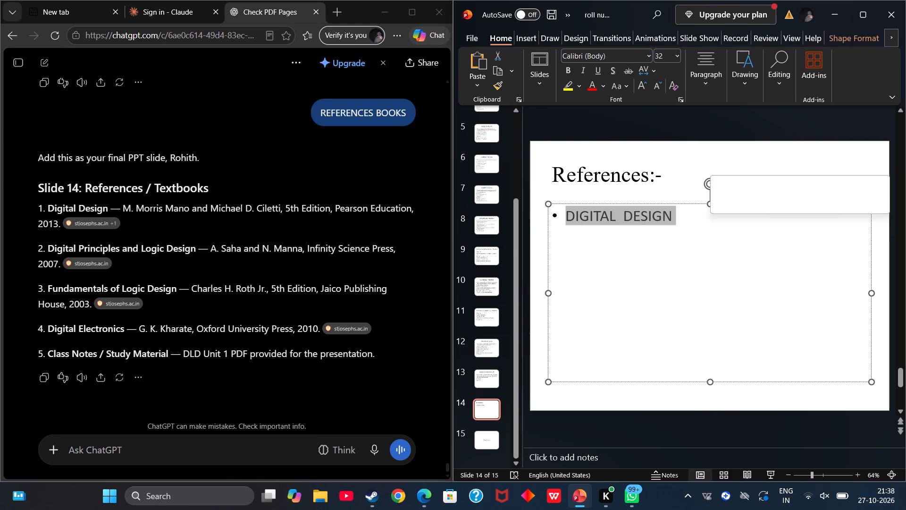
left_click(711, 223)
key("Return")
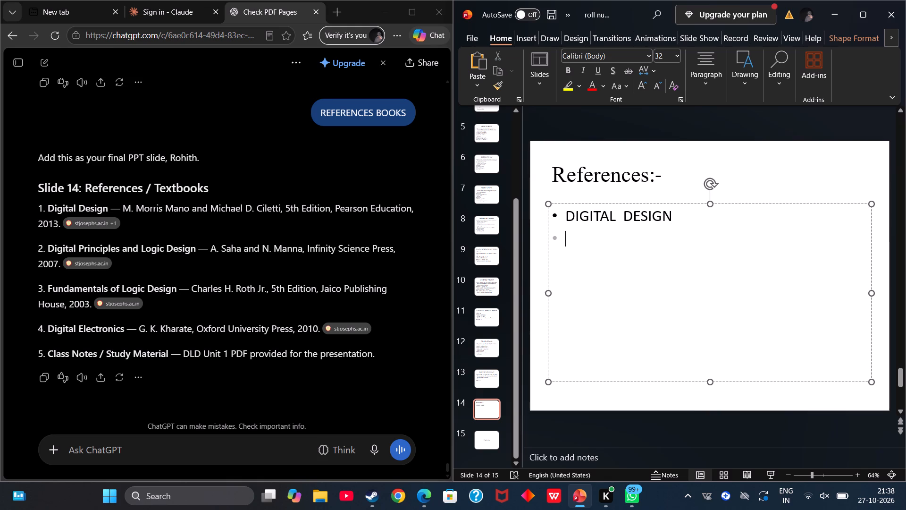
left_click(49, 248)
left_click_drag(49, 248, 51, 249)
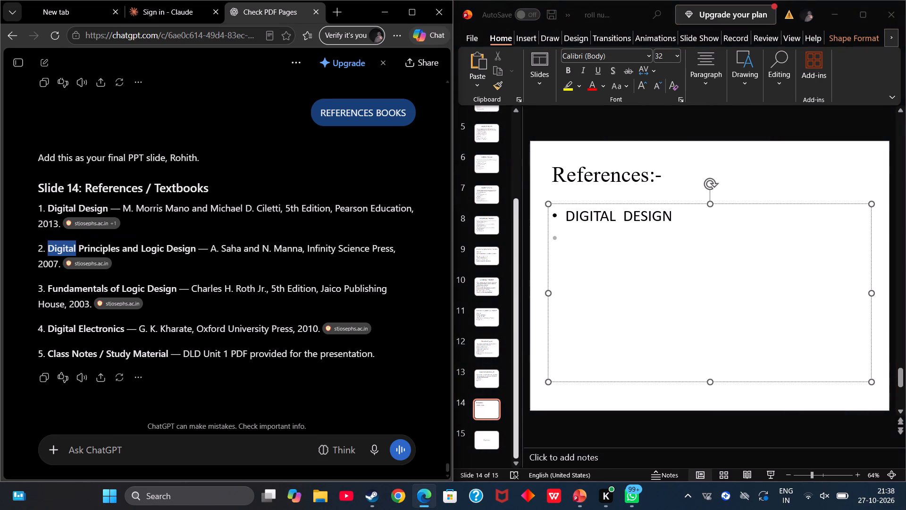
left_click_drag(51, 249, 185, 255)
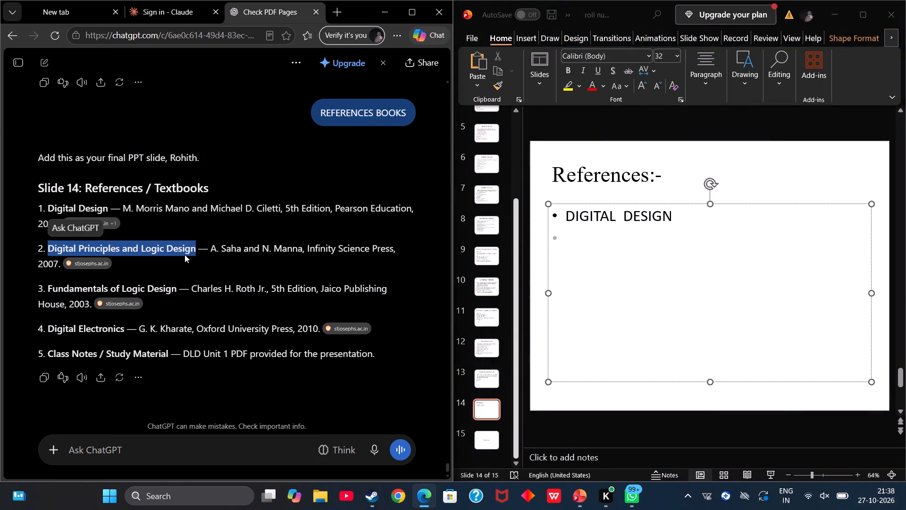
key("ctrl+c")
left_click(570, 235)
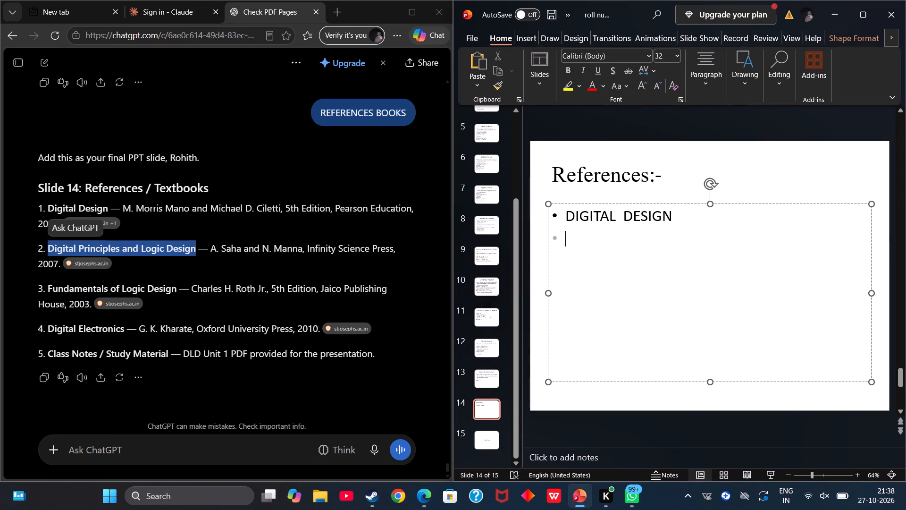
key("ctrl+v")
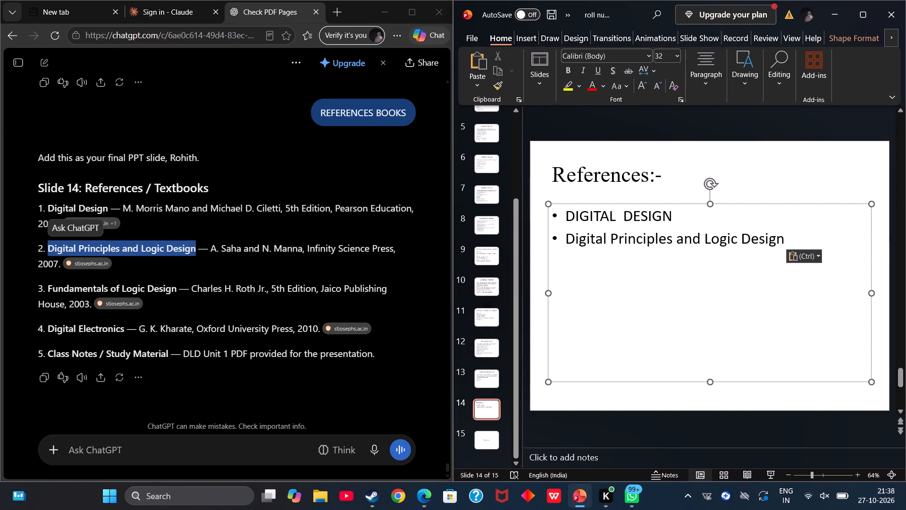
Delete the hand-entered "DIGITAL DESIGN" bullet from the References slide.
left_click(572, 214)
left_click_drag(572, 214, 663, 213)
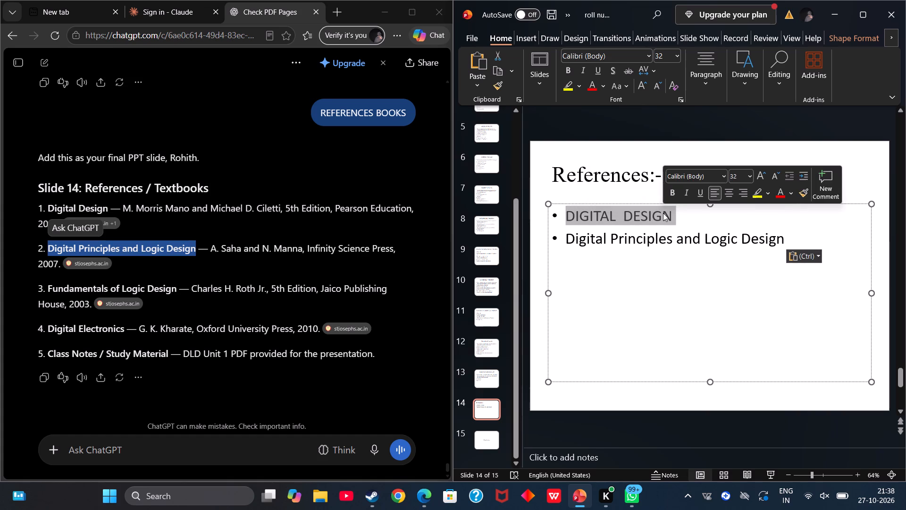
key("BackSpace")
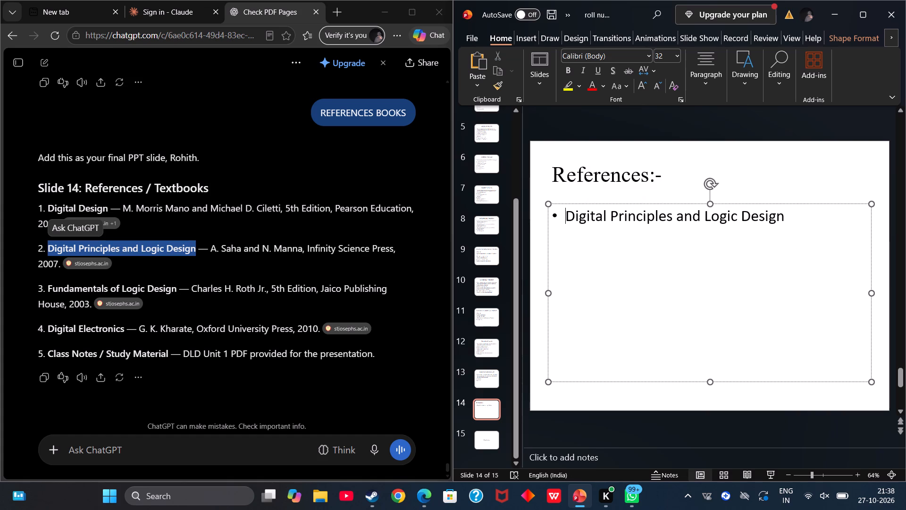
Add a second bullet on the References slide and paste in the title "Digital Design" from ChatGPT's reference list.
left_click(797, 220)
key("Return")
left_click(50, 209)
left_click_drag(50, 209, 101, 211)
key("ctrl+v")
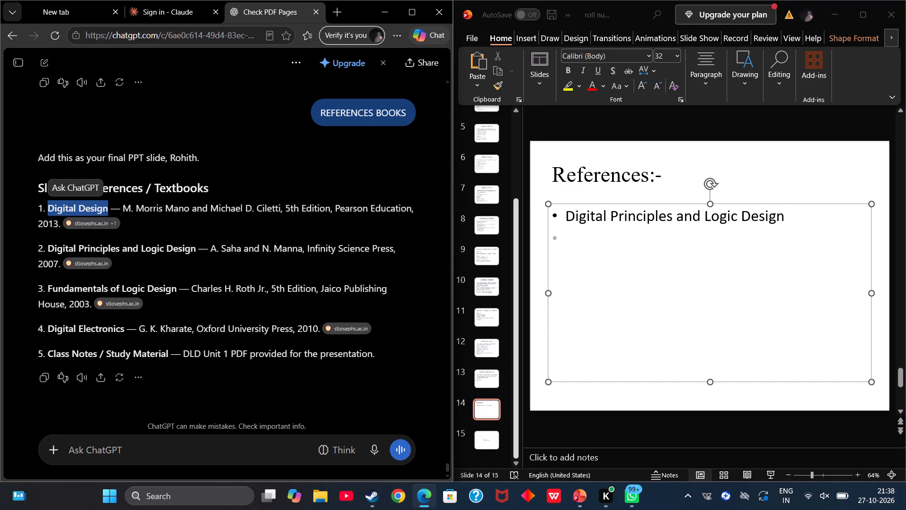
left_click(51, 212)
left_click_drag(51, 212, 105, 210)
key("ctrl+c")
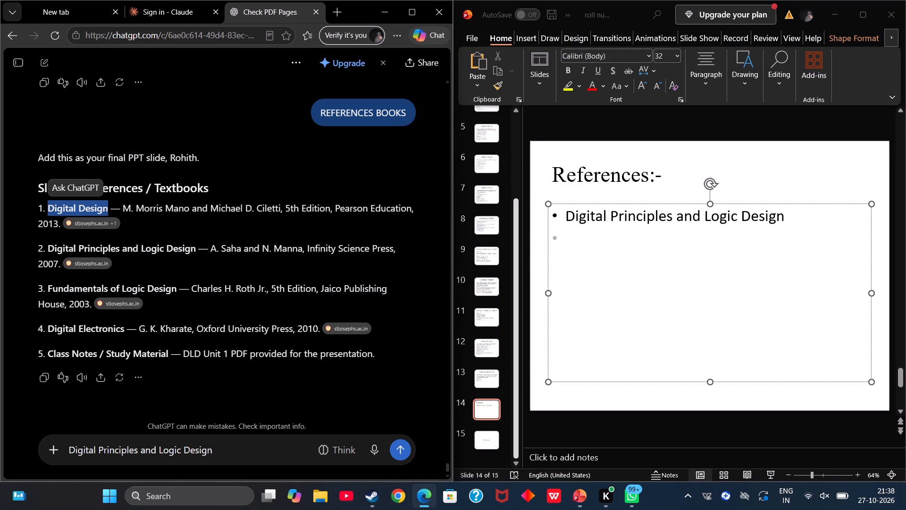
left_click(585, 239)
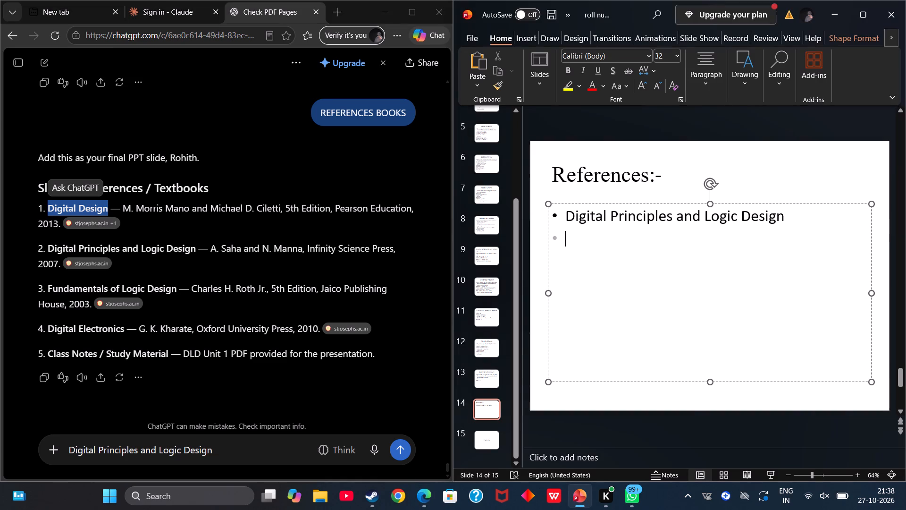
key("ctrl+v")
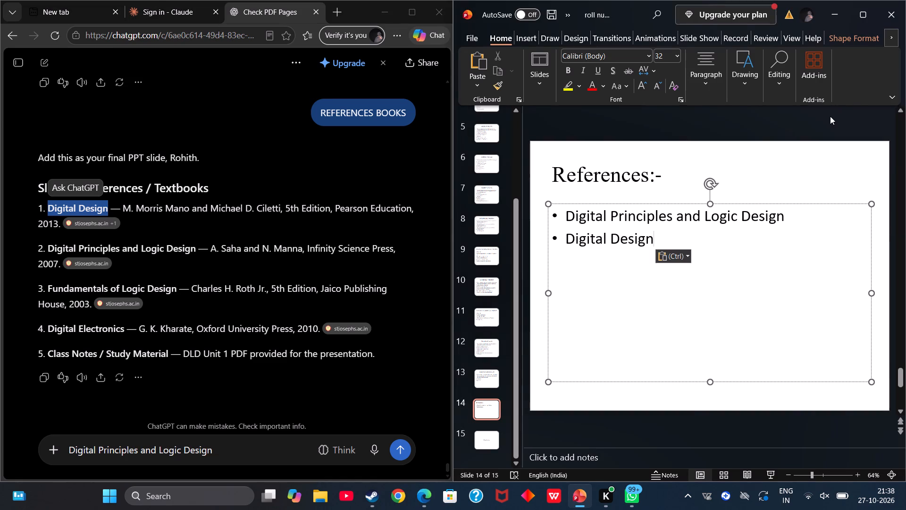
left_click(830, 116)
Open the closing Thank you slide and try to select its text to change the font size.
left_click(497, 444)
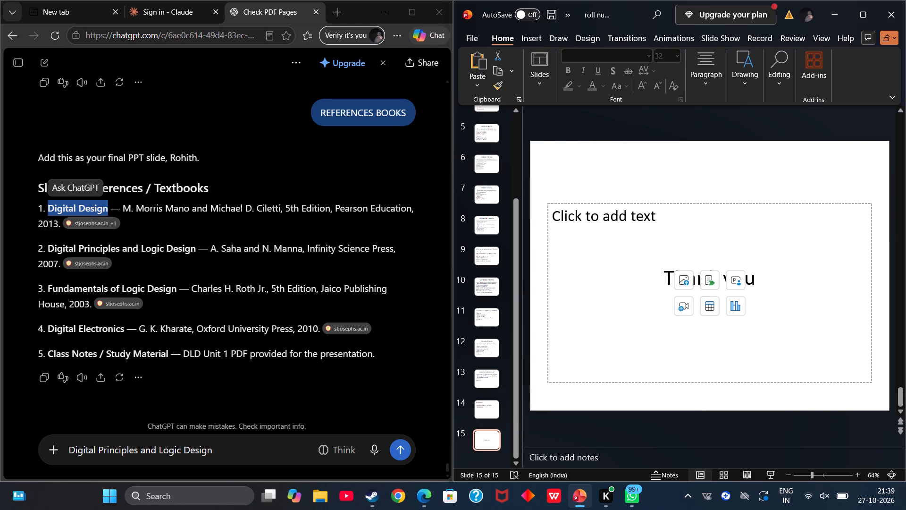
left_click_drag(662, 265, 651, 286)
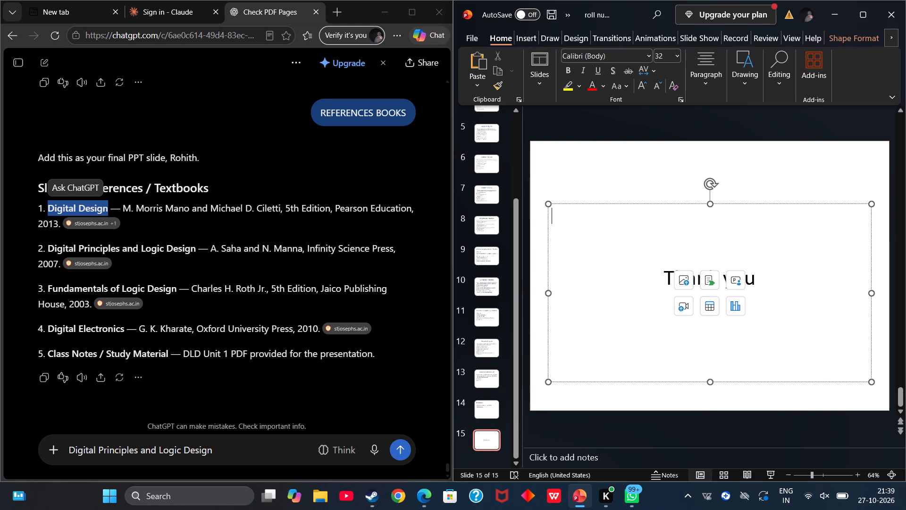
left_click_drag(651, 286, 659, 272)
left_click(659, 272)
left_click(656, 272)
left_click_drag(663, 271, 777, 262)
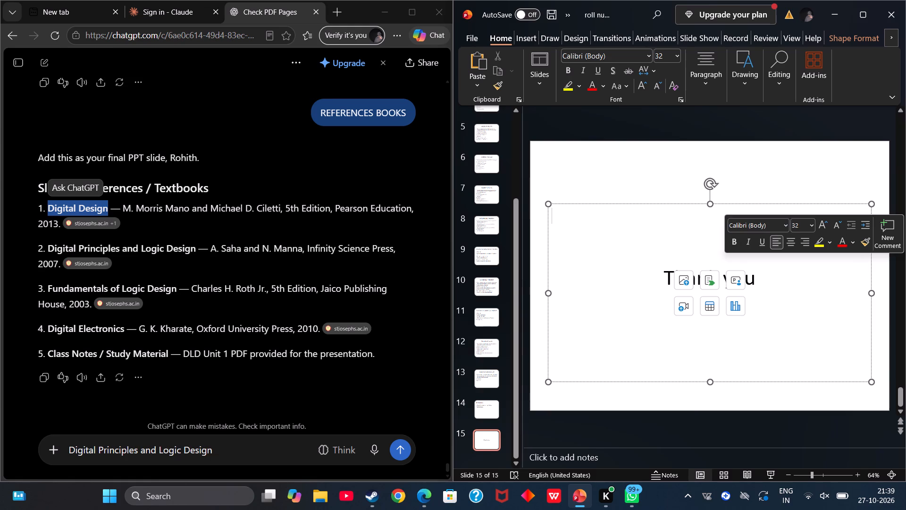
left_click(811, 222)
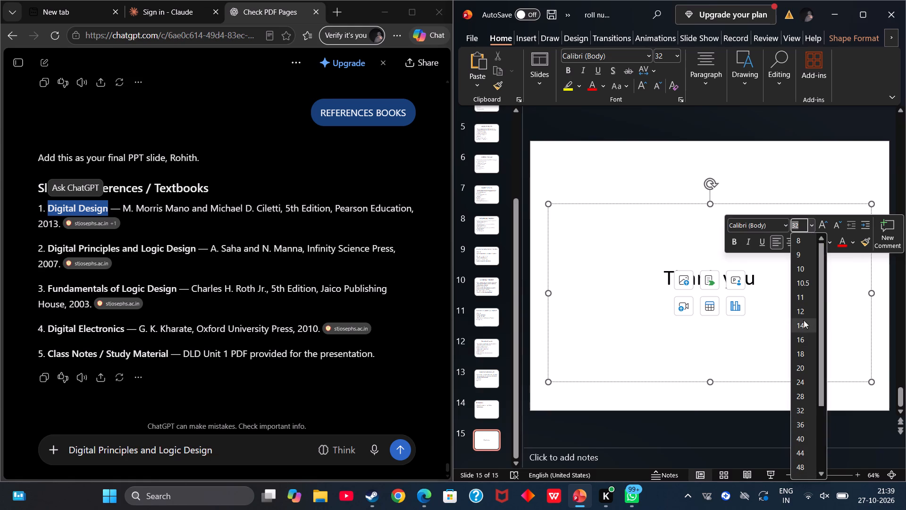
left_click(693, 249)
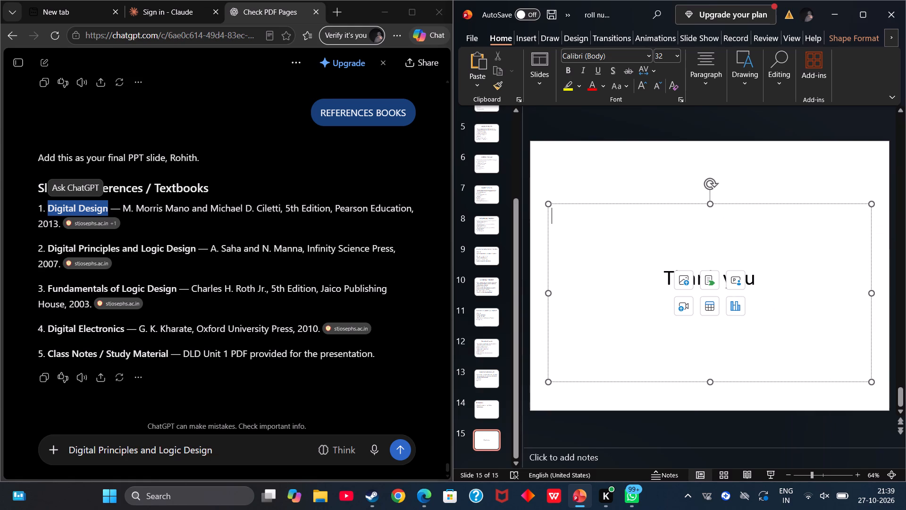
Resize the empty text placeholder on slide 15 into a short box lying entirely above the "Thank you" text.
left_click_drag(709, 204, 709, 163)
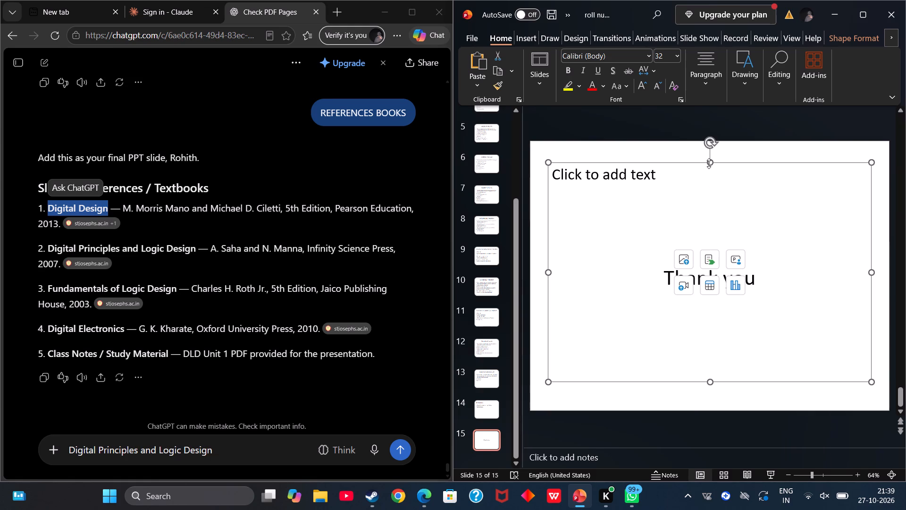
left_click(746, 164)
left_click(710, 373)
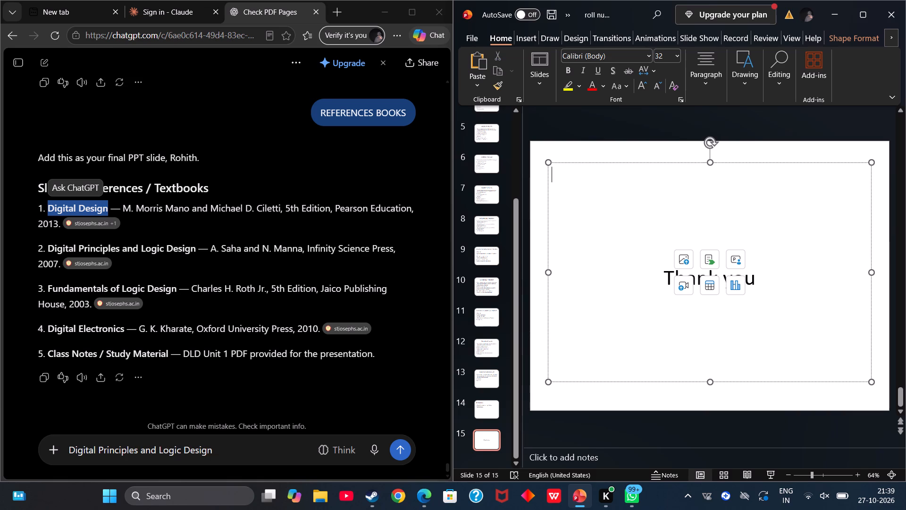
left_click_drag(710, 382, 706, 332)
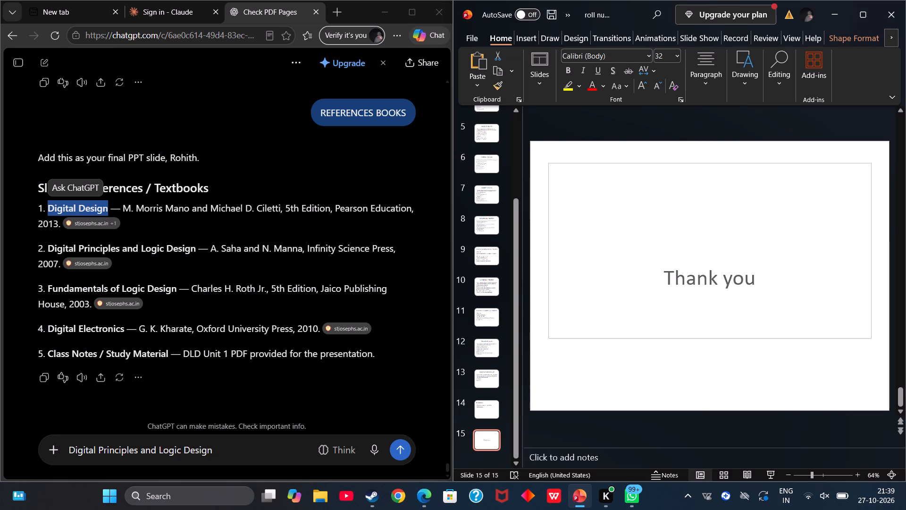
left_click_drag(706, 332, 705, 276)
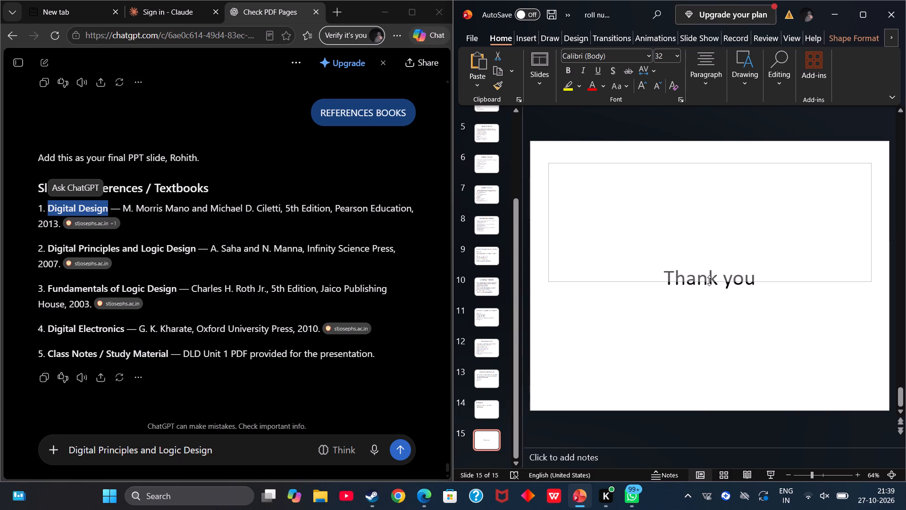
left_click_drag(709, 280, 705, 227)
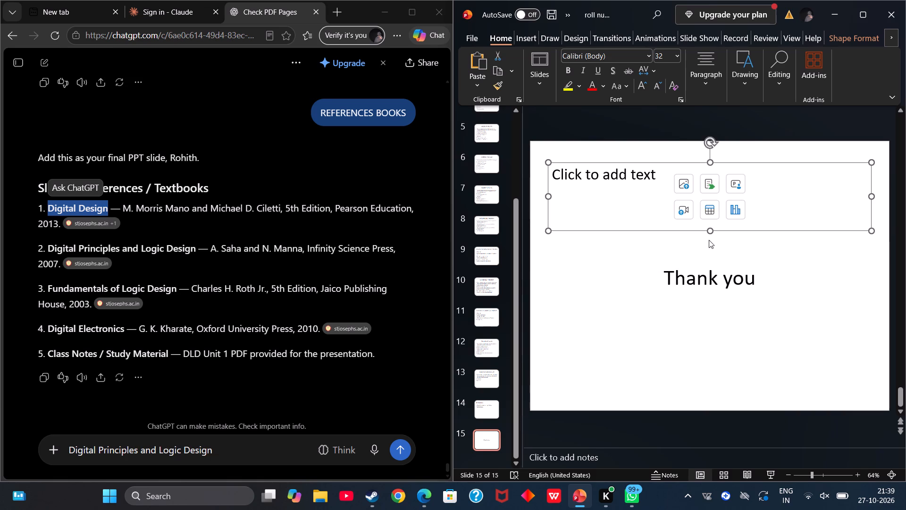
Set the font size of the "Thank you" text on the last slide to 96.
left_click(709, 286)
left_click(762, 283)
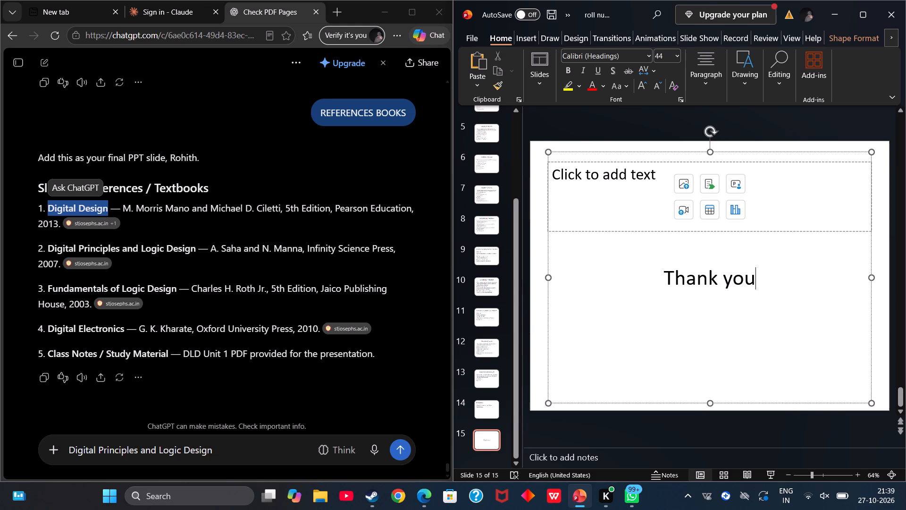
double_click(762, 283)
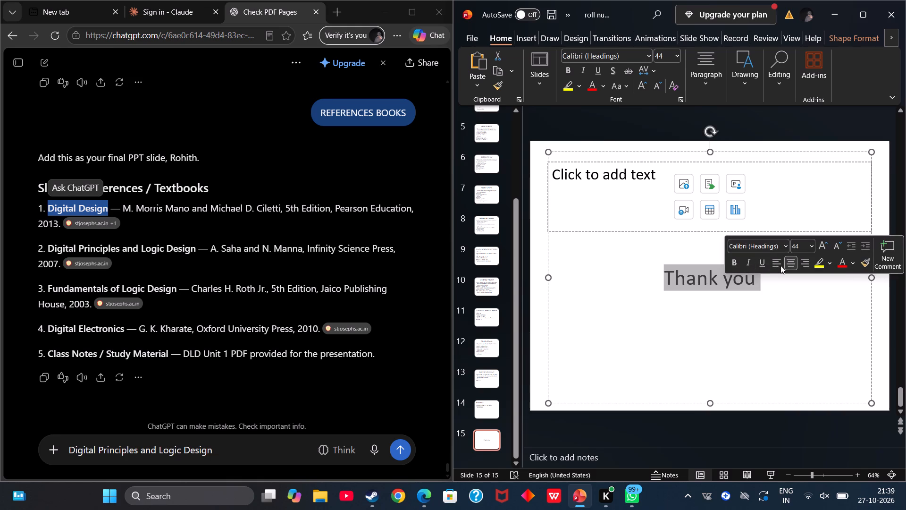
left_click(808, 252)
scroll(803, 221, "down", 1)
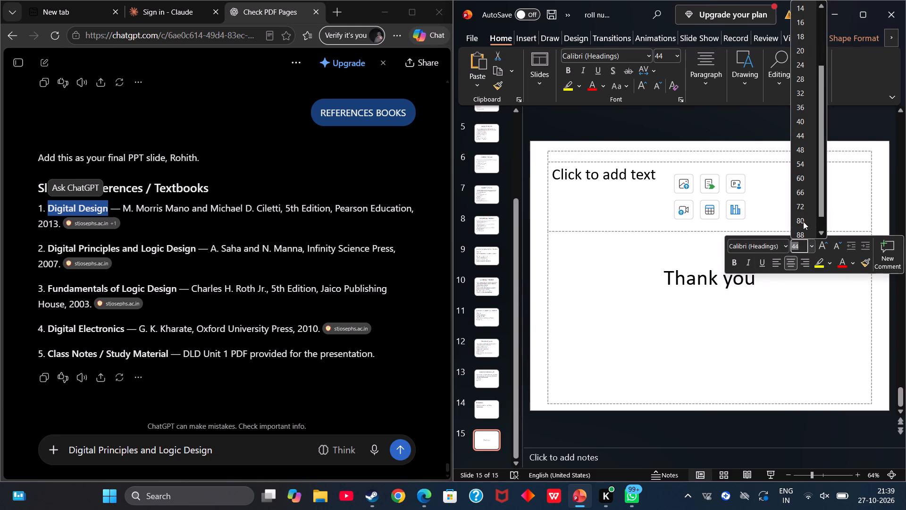
scroll(803, 221, "down", 1)
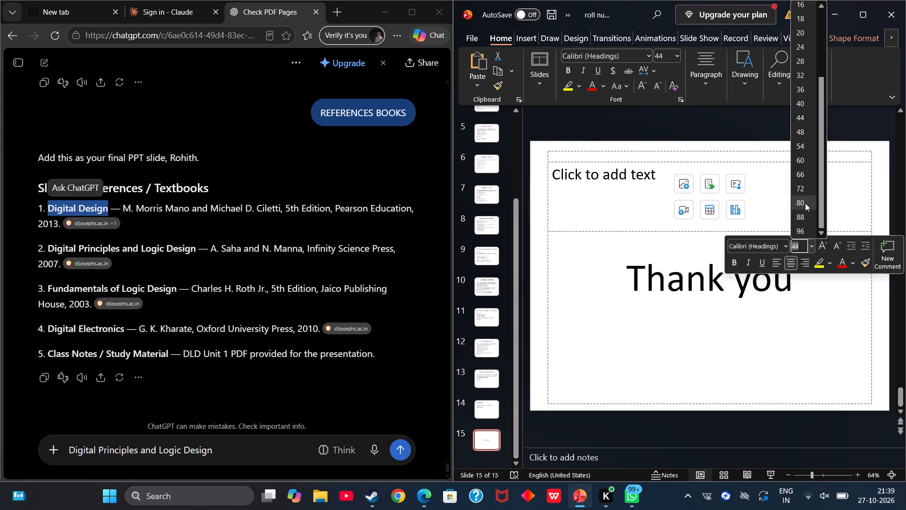
left_click(805, 227)
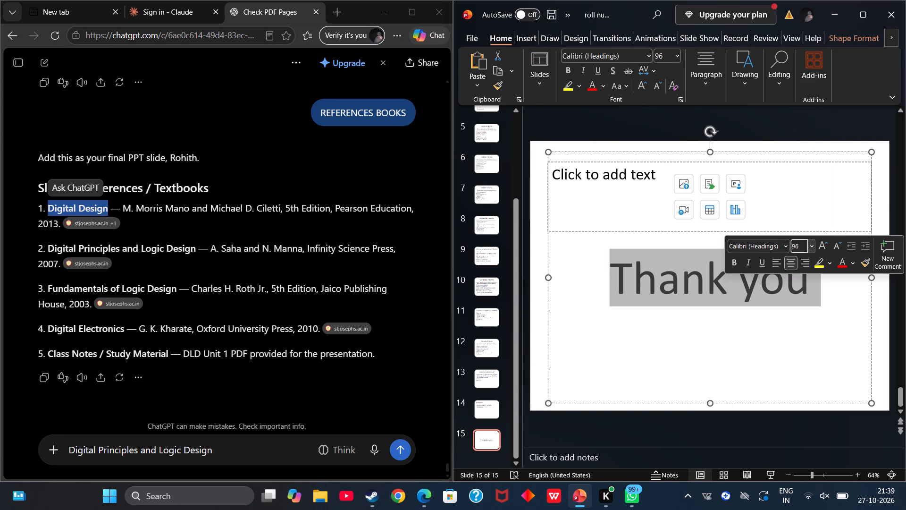
left_click(713, 430)
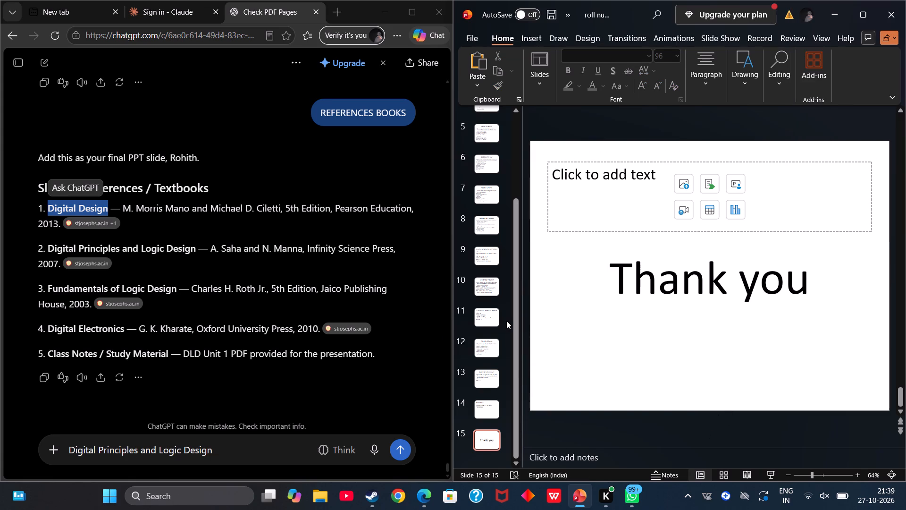
Review the References slide, the title slide and the evaluation criteria slide, ending on the title slide.
left_click(490, 401)
scroll(491, 333, "up", 3)
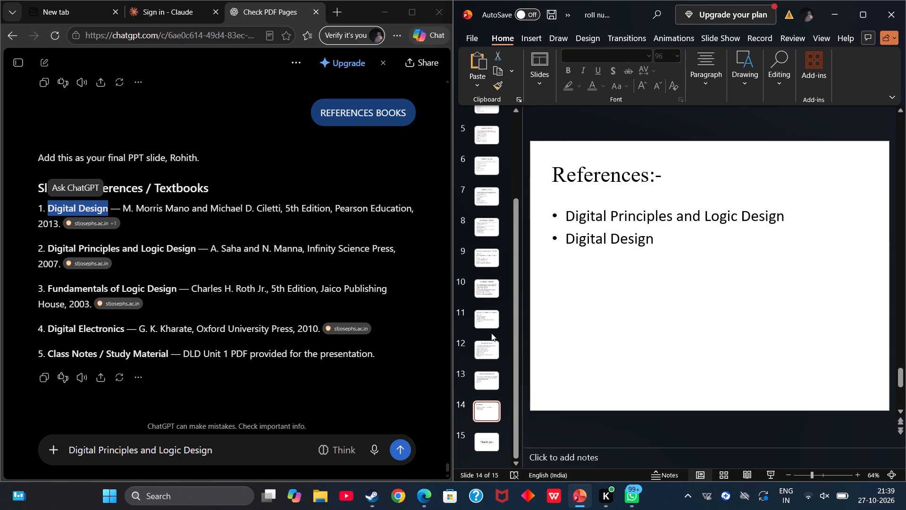
scroll(491, 333, "up", 10)
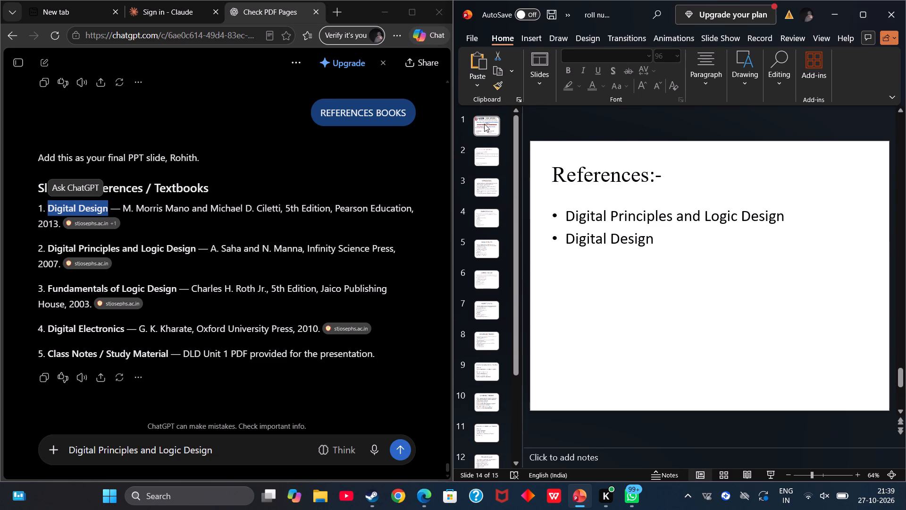
left_click(484, 124)
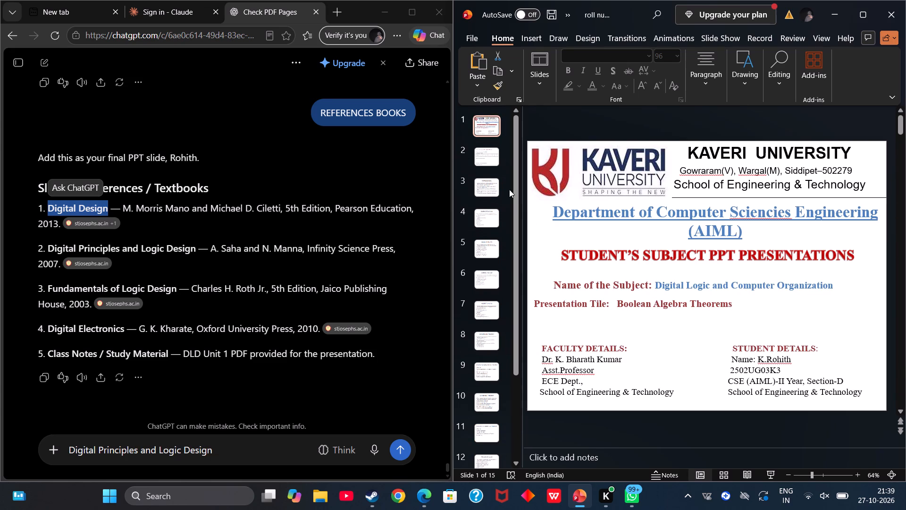
left_click(488, 163)
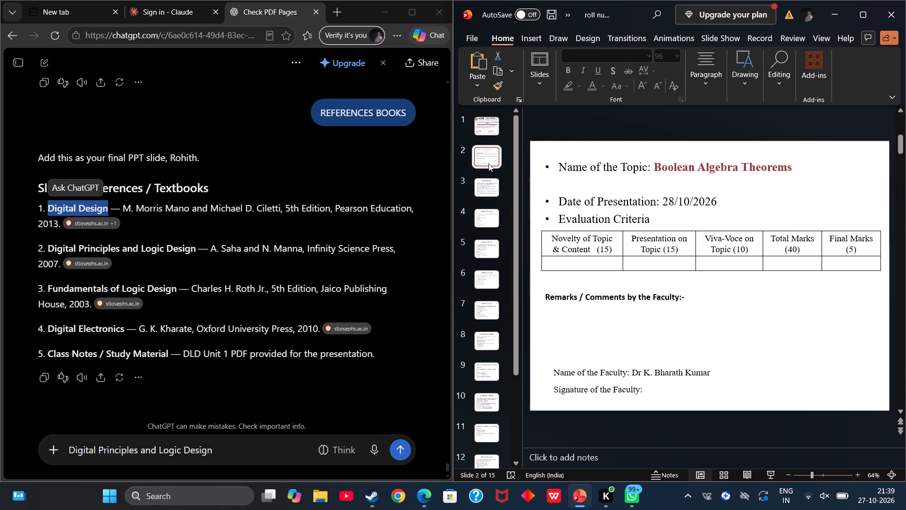
left_click(479, 121)
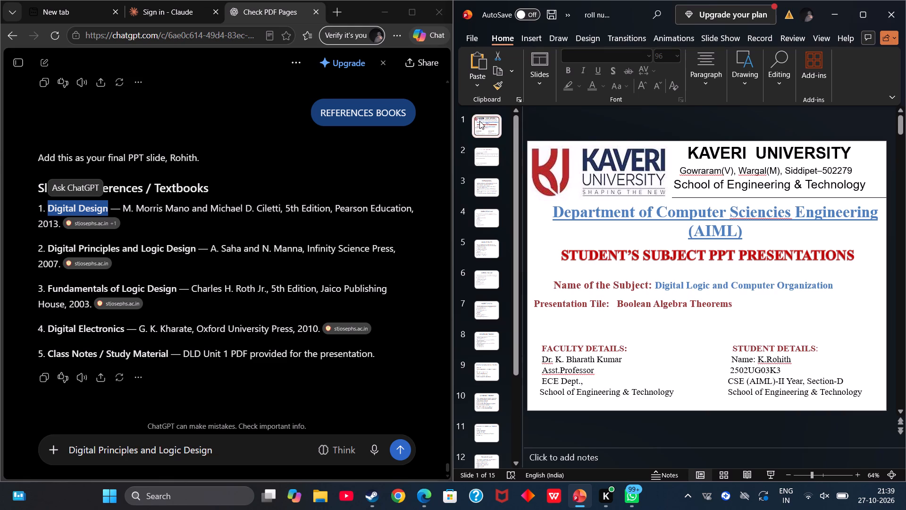
Save the presentation to the Desktop under the student's roll number shown on the title slide, copying the new file name before saving.
left_click(471, 36)
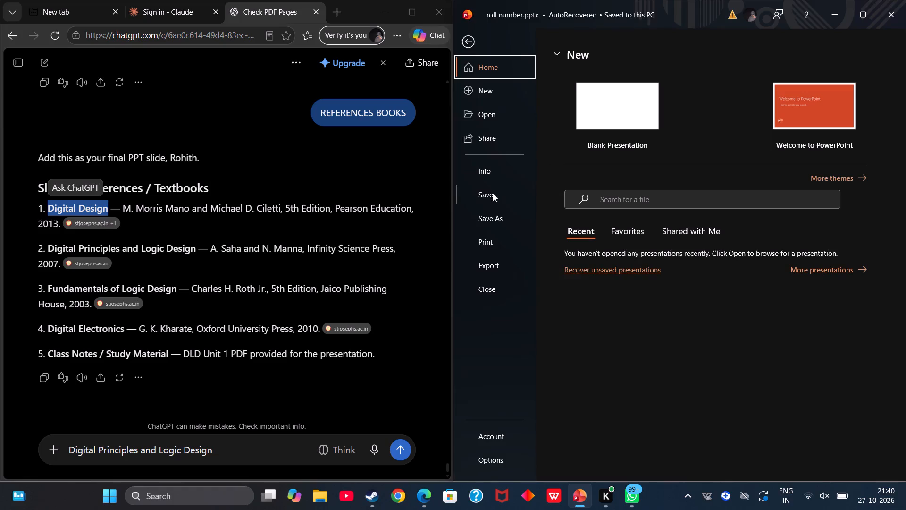
left_click(491, 215)
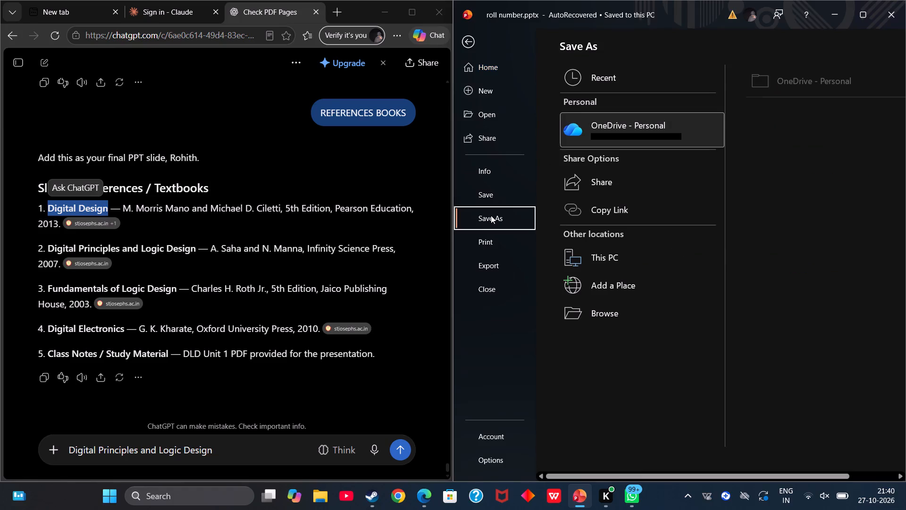
left_click(593, 250)
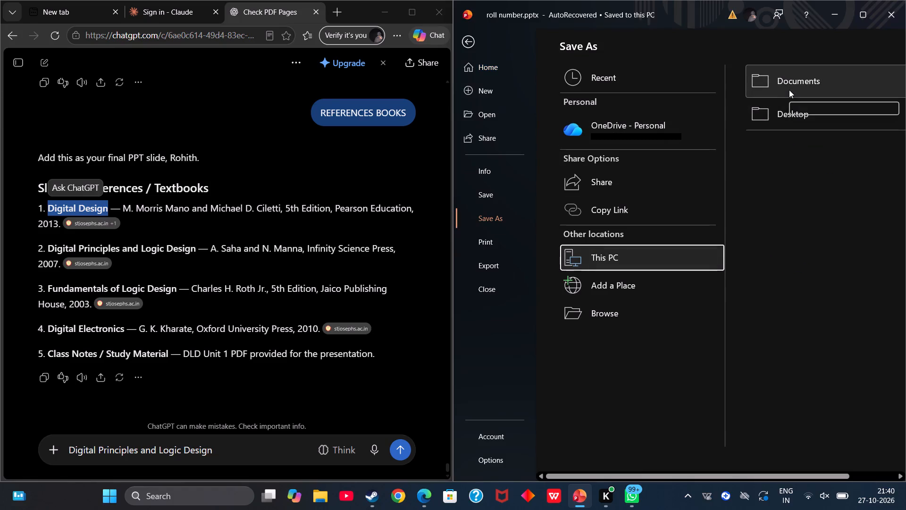
left_click(781, 113)
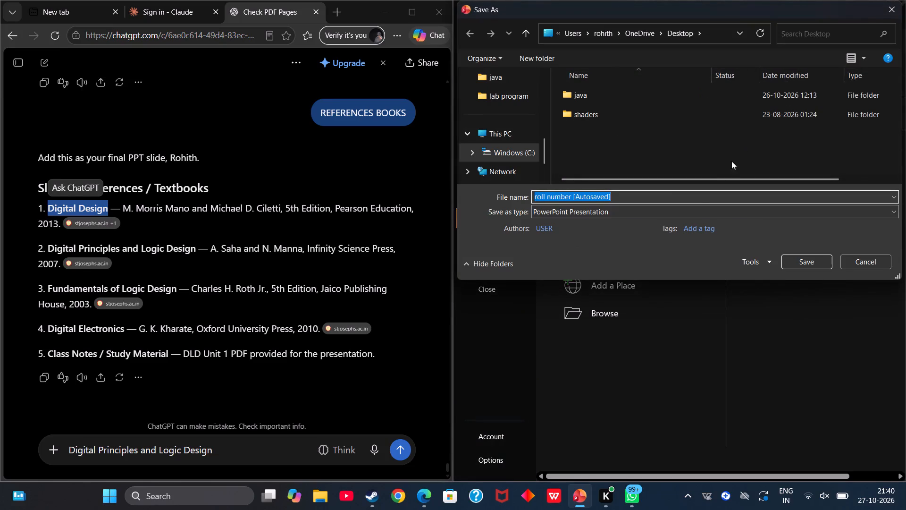
key("BackSpace")
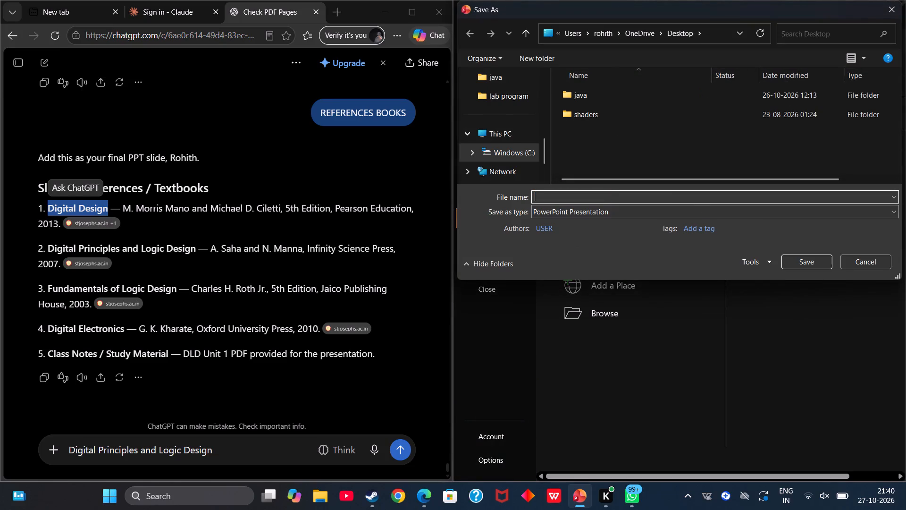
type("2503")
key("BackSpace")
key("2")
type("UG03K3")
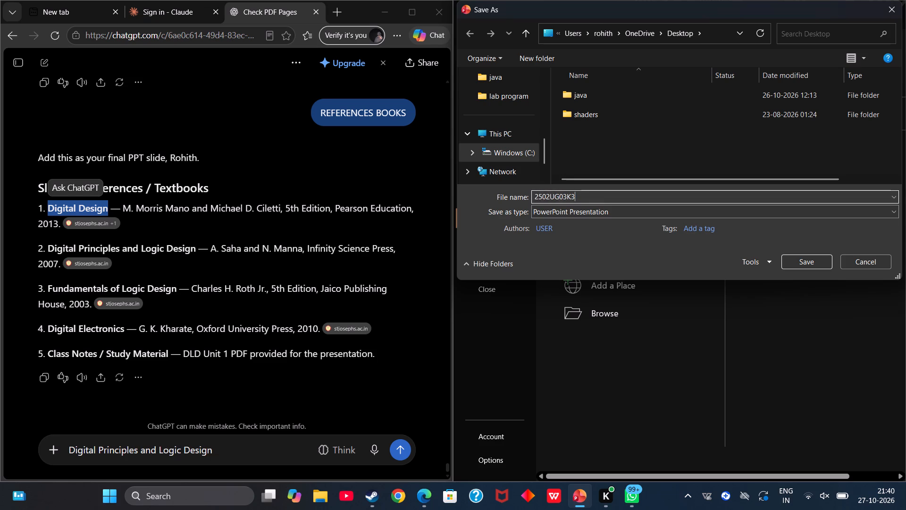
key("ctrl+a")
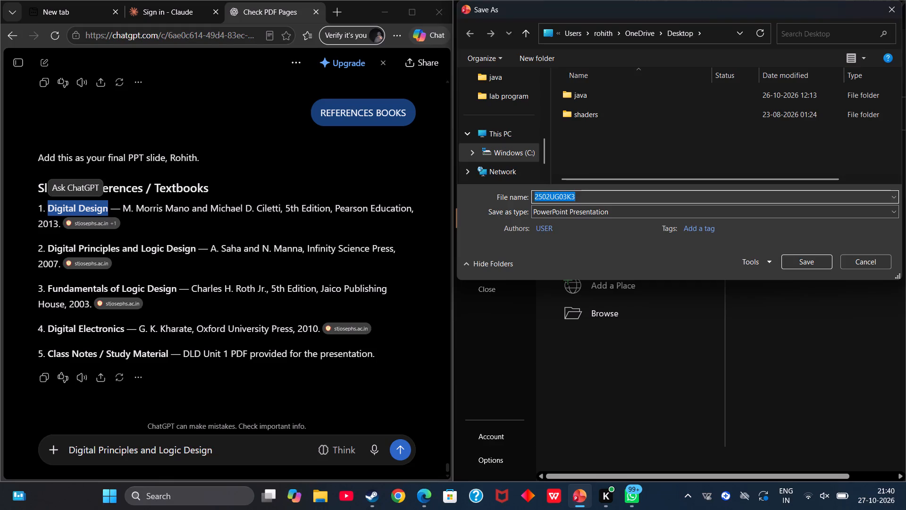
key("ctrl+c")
left_click(815, 259)
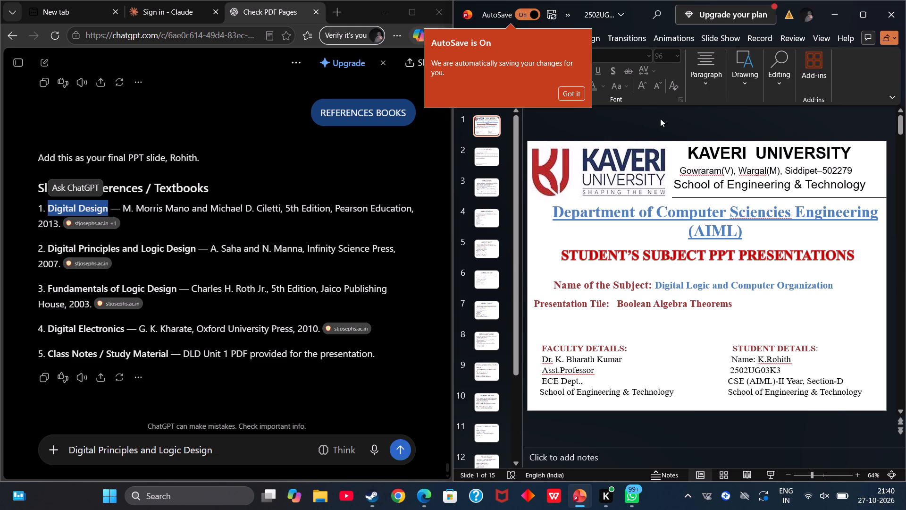
left_click(577, 90)
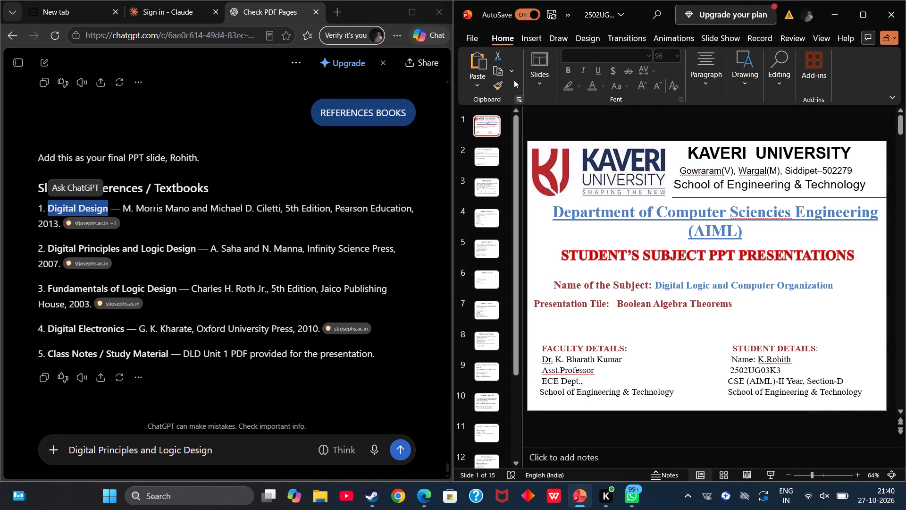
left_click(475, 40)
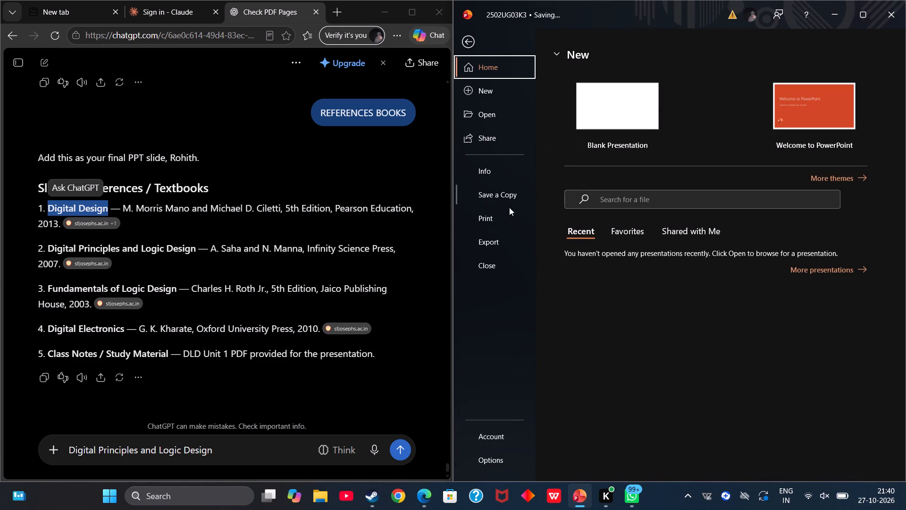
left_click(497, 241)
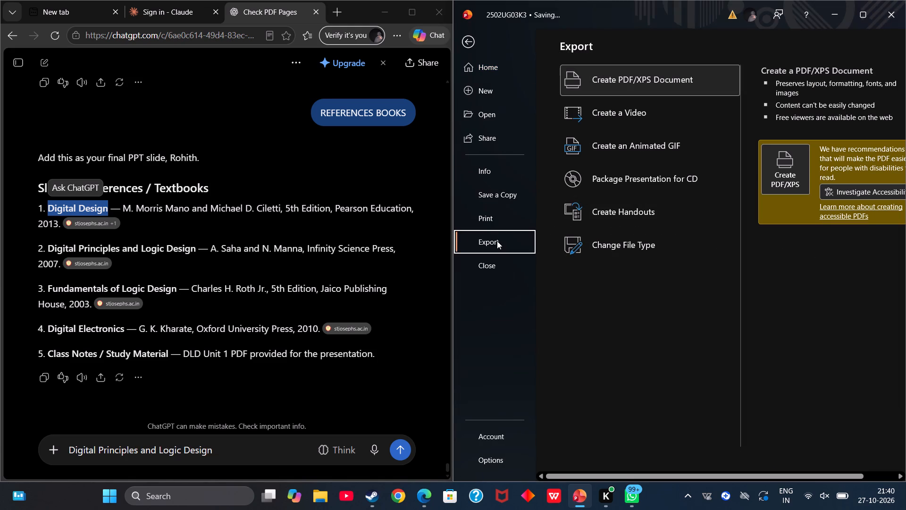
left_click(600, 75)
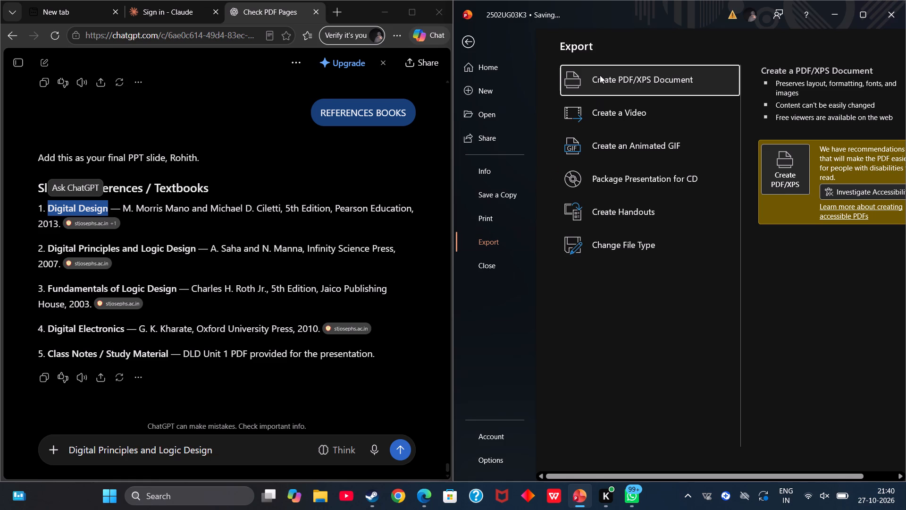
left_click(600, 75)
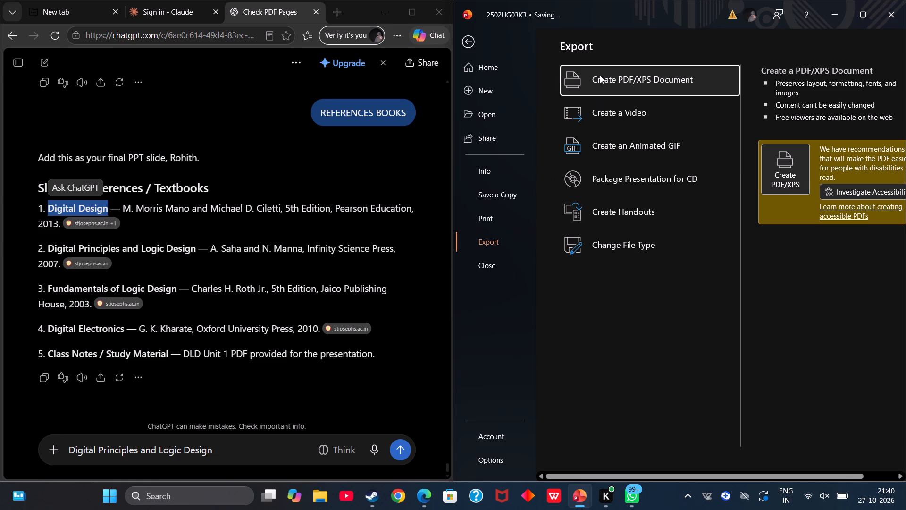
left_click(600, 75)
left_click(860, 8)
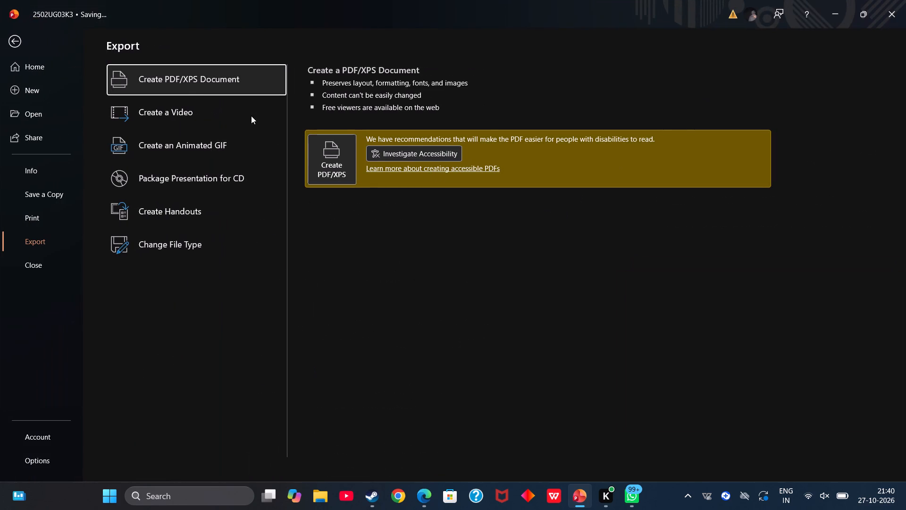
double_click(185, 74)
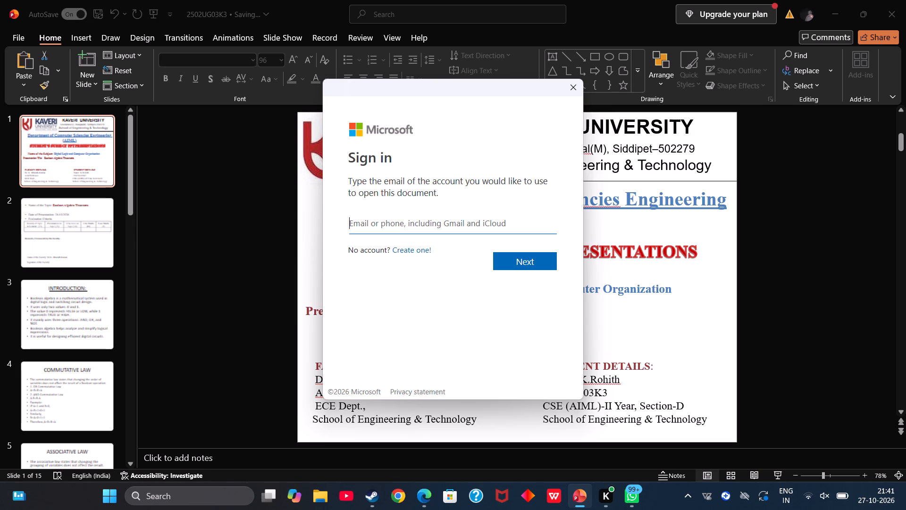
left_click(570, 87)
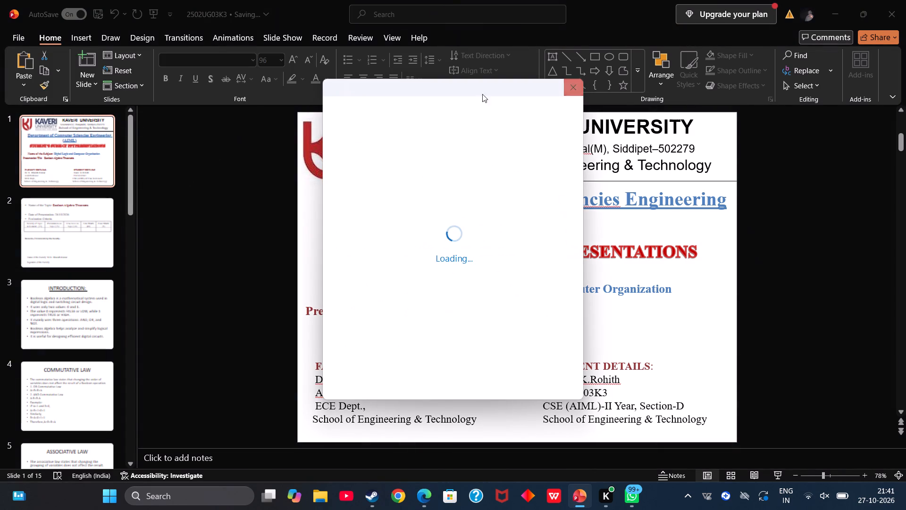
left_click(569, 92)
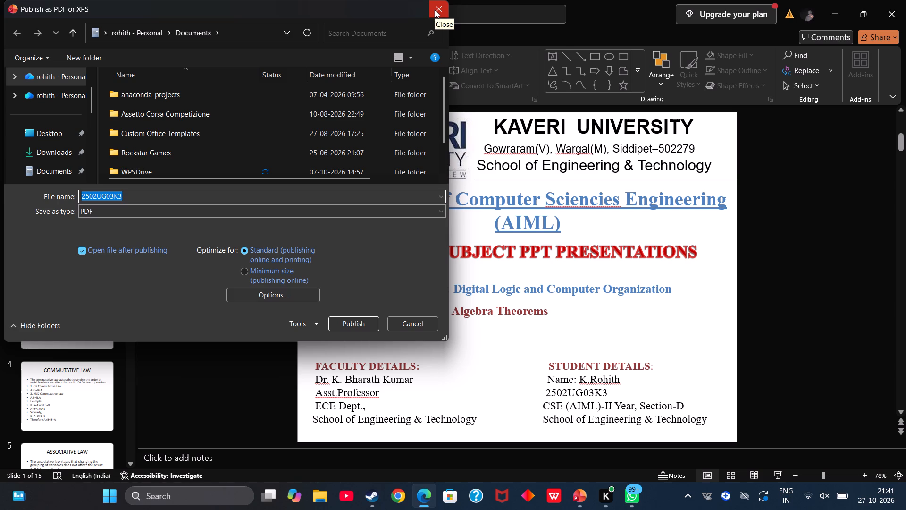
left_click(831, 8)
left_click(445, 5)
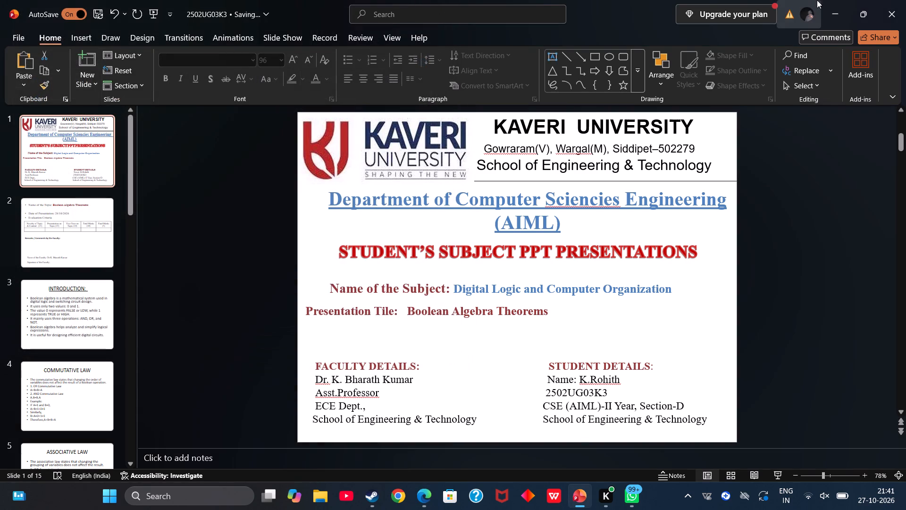
Minimize the presentation window.
left_click(838, 4)
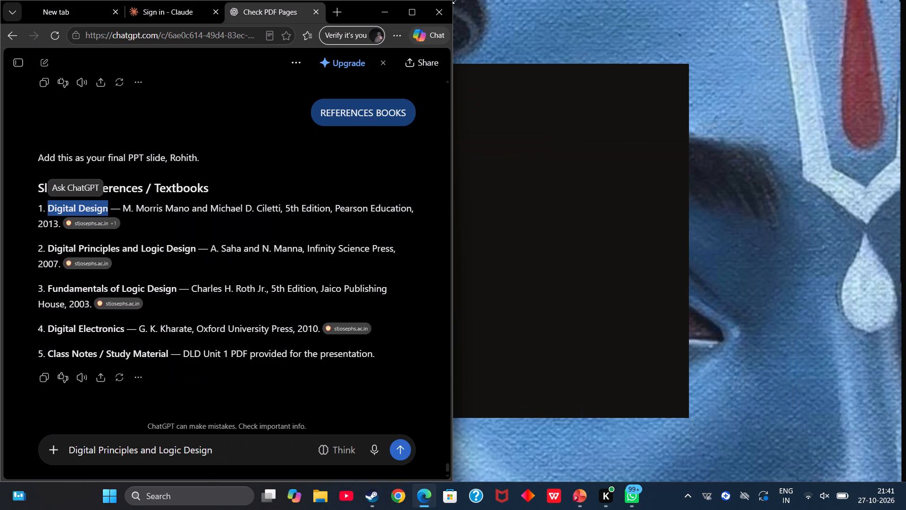
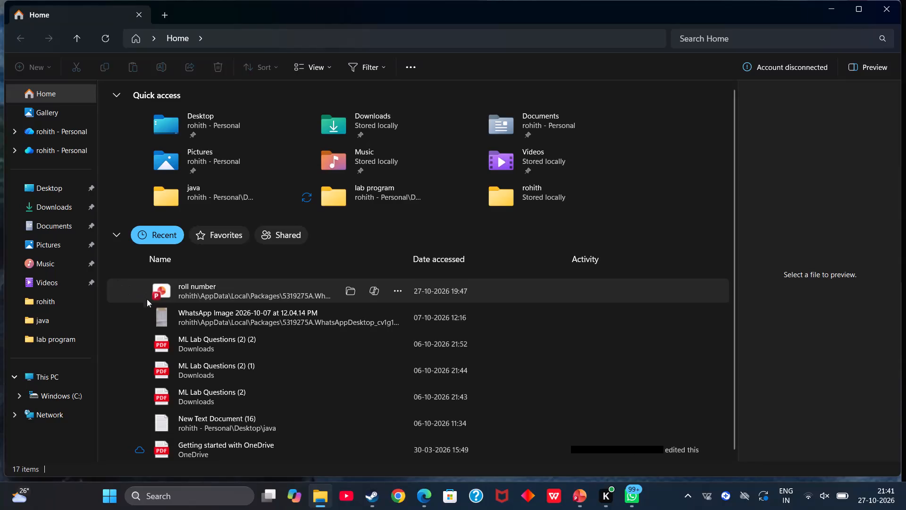
Find the presentation saved under the student's roll number in the Desktop folder in File Explorer and open it.
left_click(59, 200)
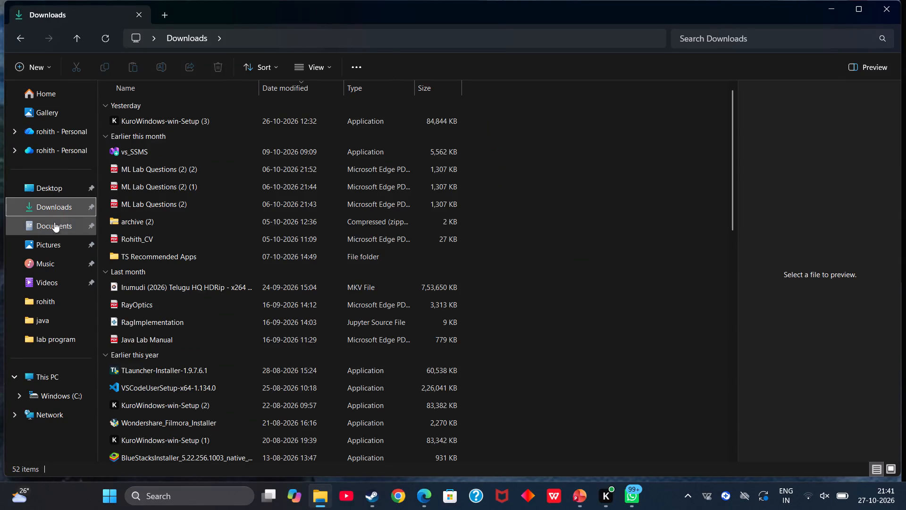
left_click(58, 221)
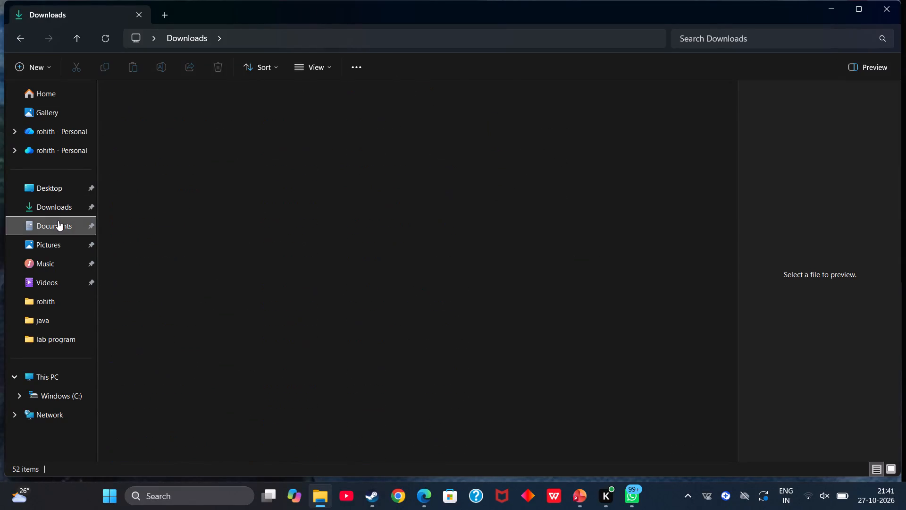
left_click(58, 195)
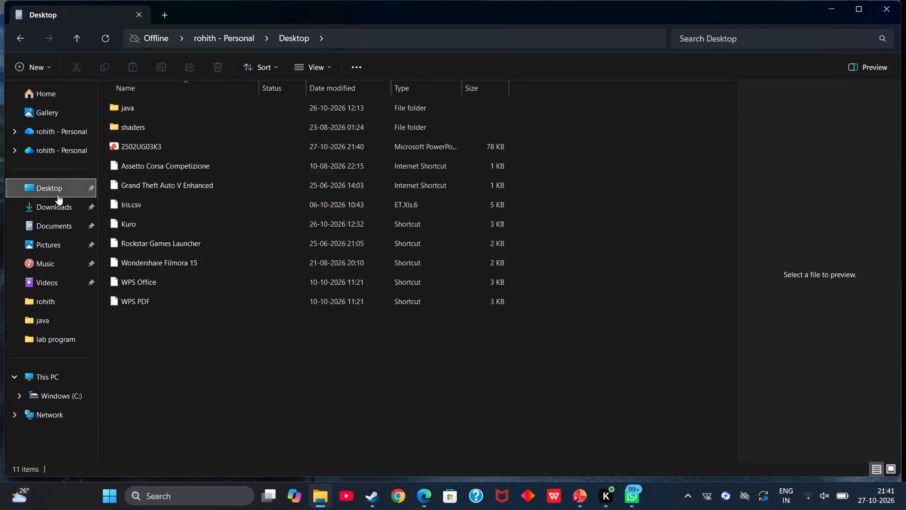
double_click(143, 146)
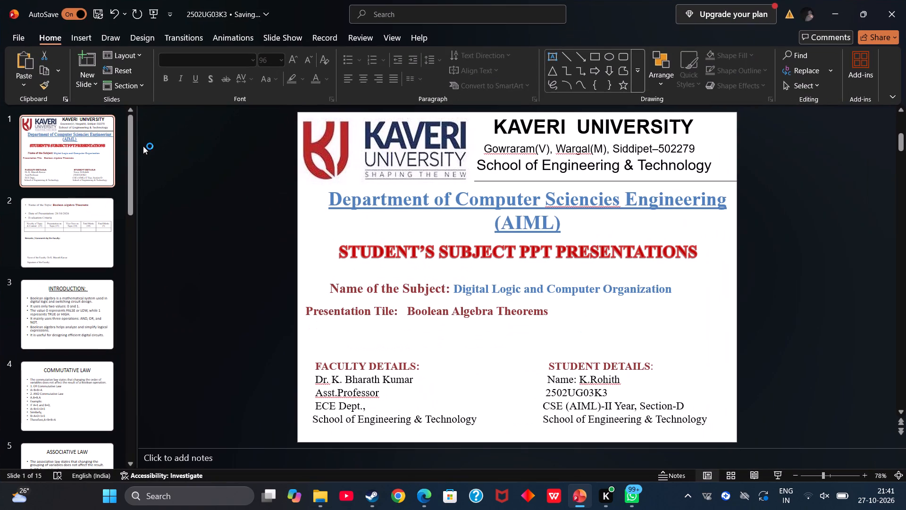
left_click(837, 5)
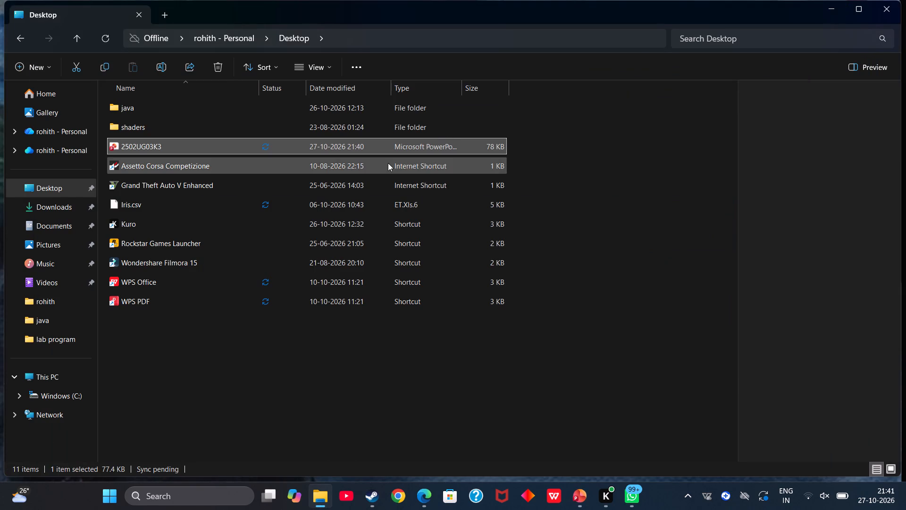
double_click(345, 144)
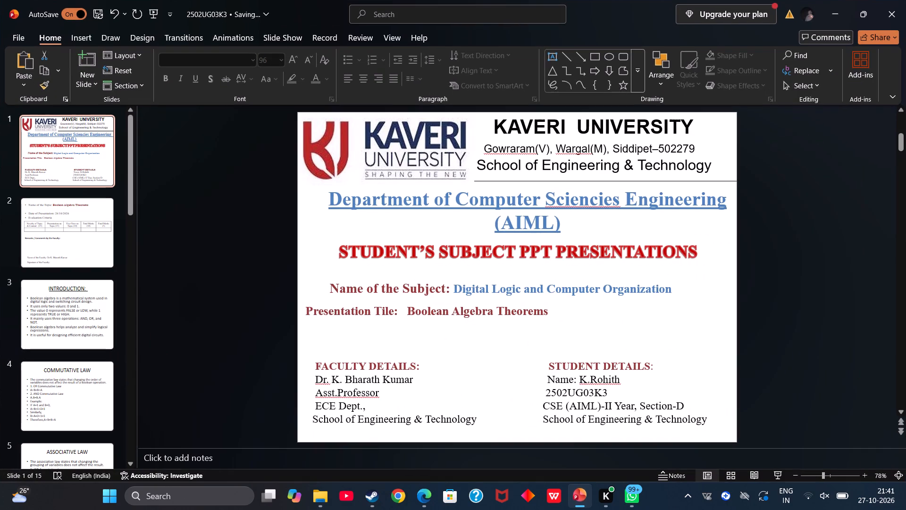
Play the slide show from the beginning, going through every slide to the end and back to the editing view.
left_click(277, 37)
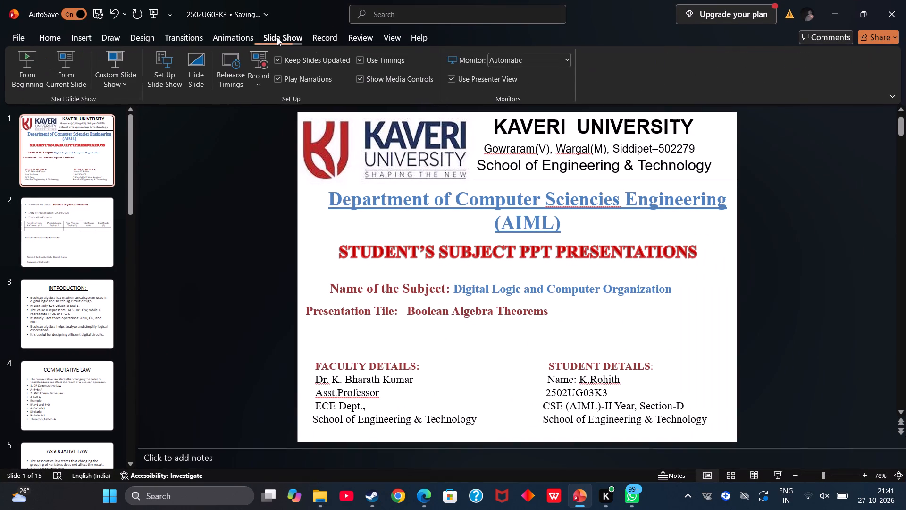
left_click(30, 64)
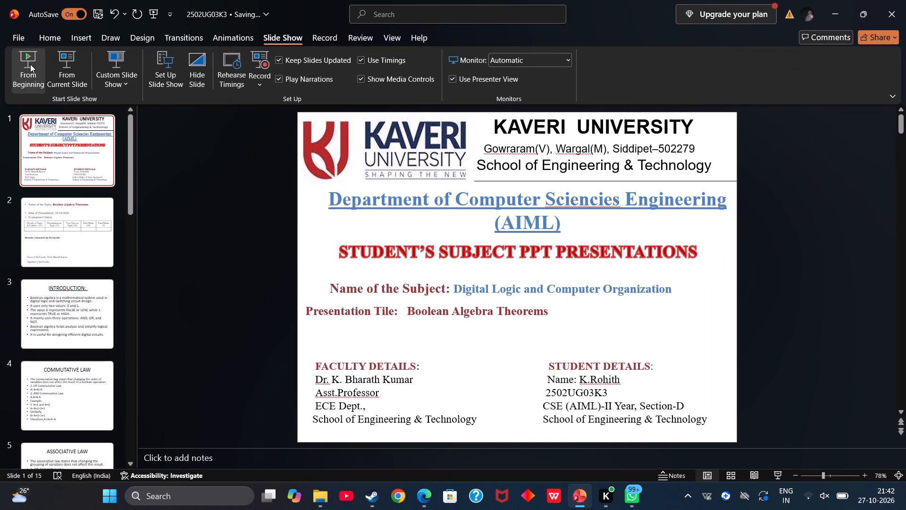
key("Right")
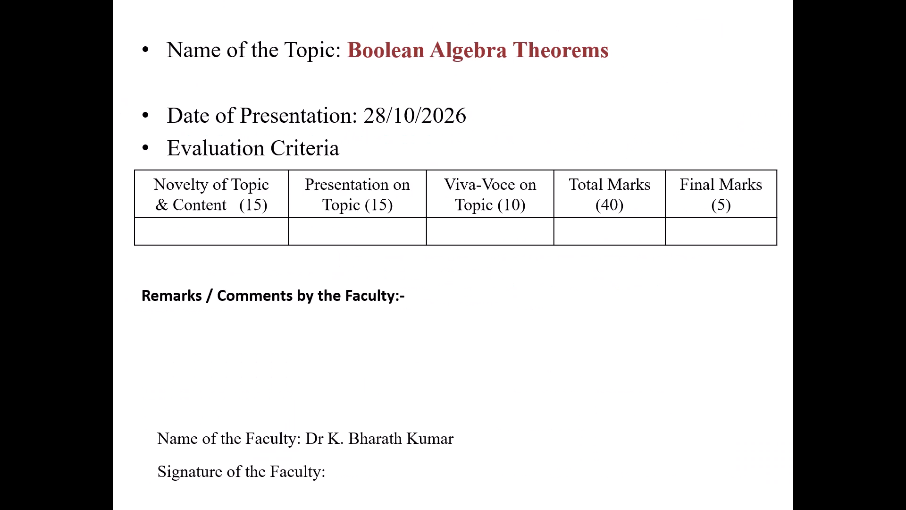
key("Right")
key("Right")
key("Right")
key("Right")
key("Right")
key("Right")
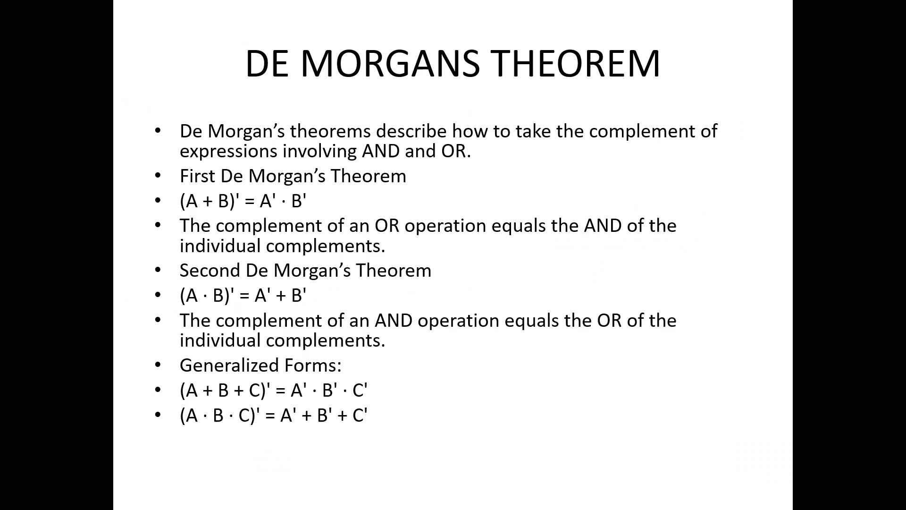
key("Right")
key("Right")
key("Right")
key("Right")
key("Right")
key("Right")
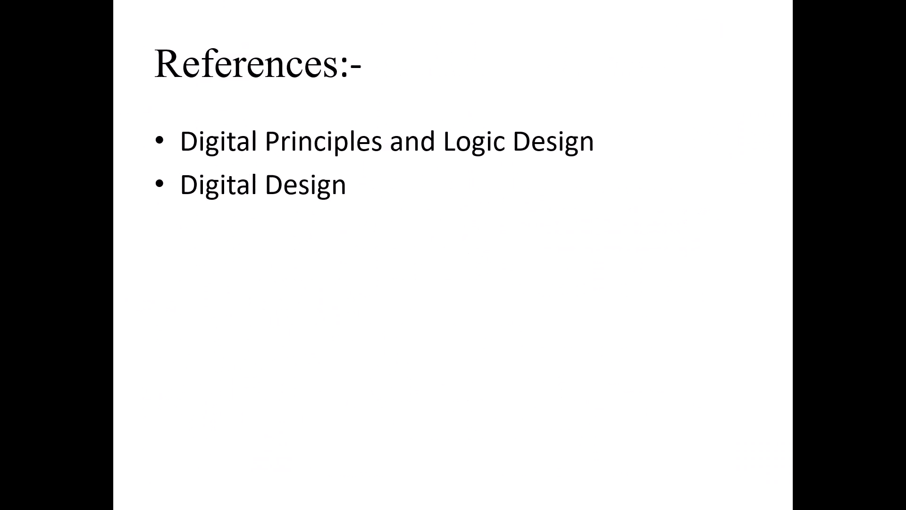
key("Right")
key("Right")
key("Right")
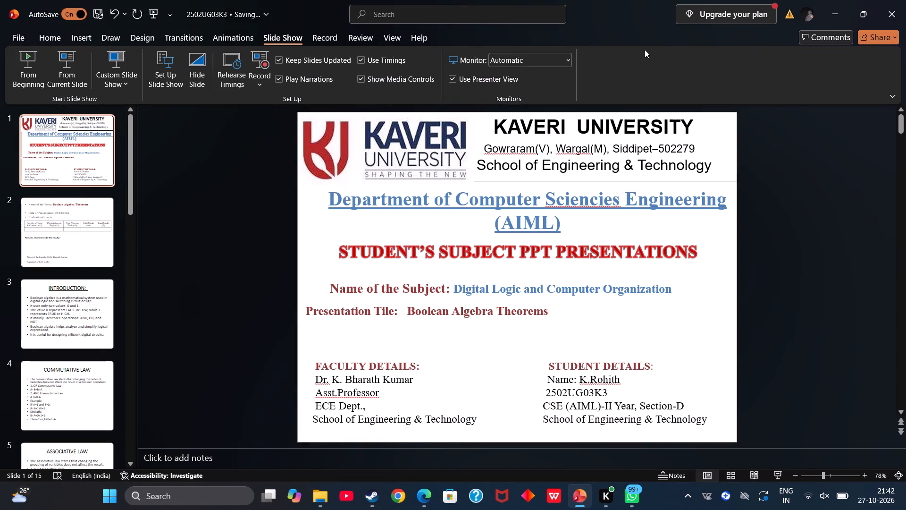
Minimize the presentation and look through the Downloads, Documents, Pictures, user profile and lab program folders in File Explorer.
left_click(842, 3)
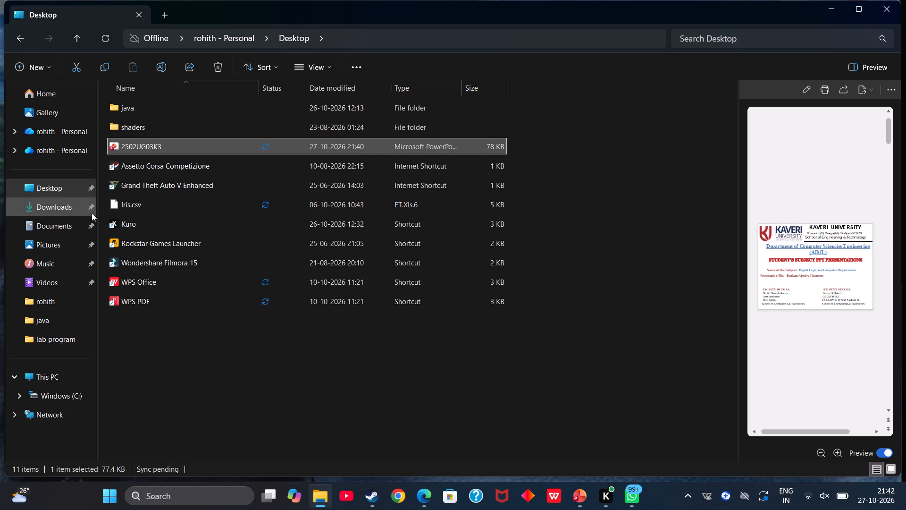
left_click(76, 211)
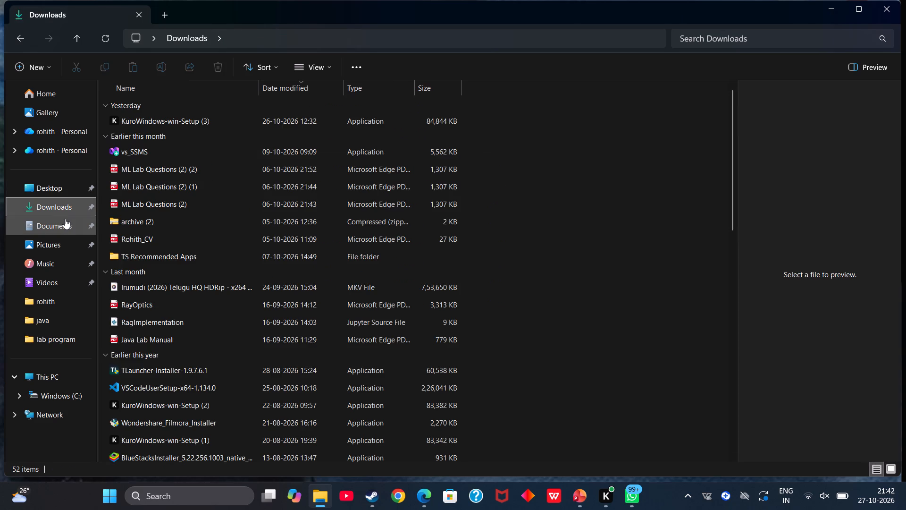
left_click(61, 221)
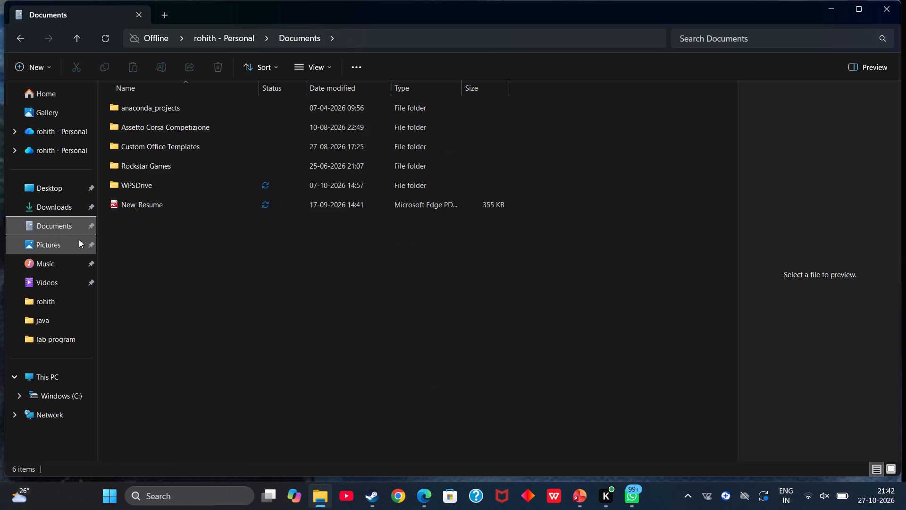
left_click(73, 242)
left_click(61, 286)
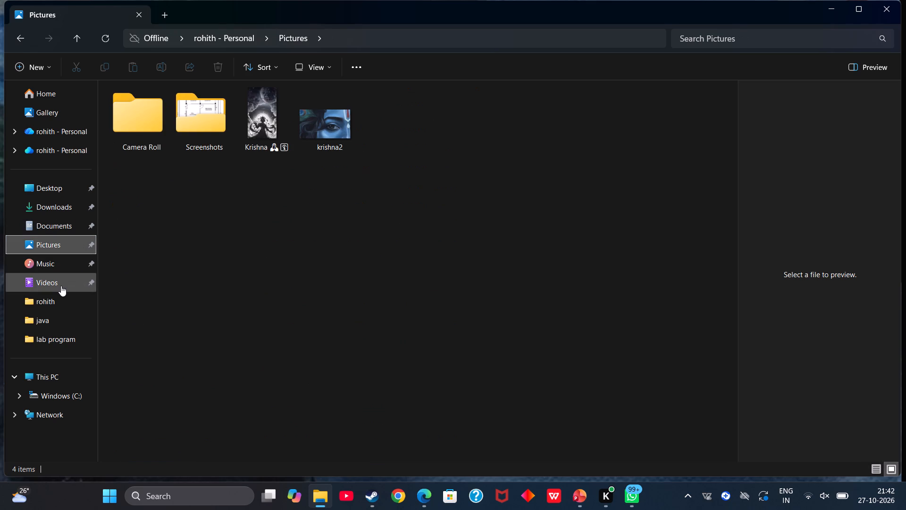
left_click(59, 302)
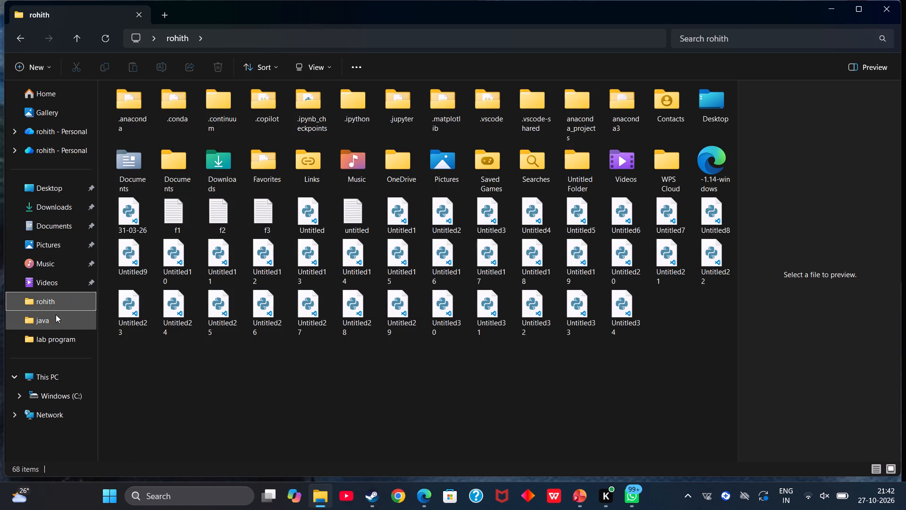
left_click(54, 330)
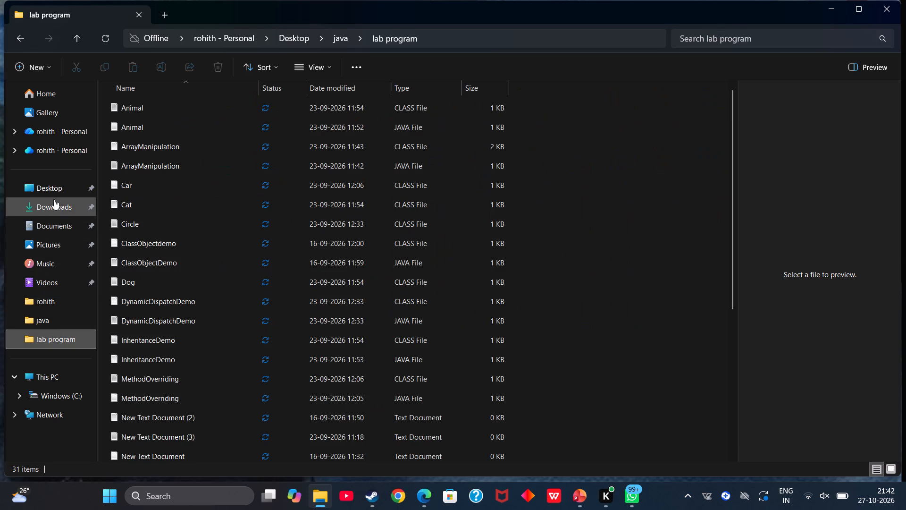
Share the presentation saved under the student's roll number in the Desktop folder through WhatsApp.
left_click(54, 199)
left_click(51, 187)
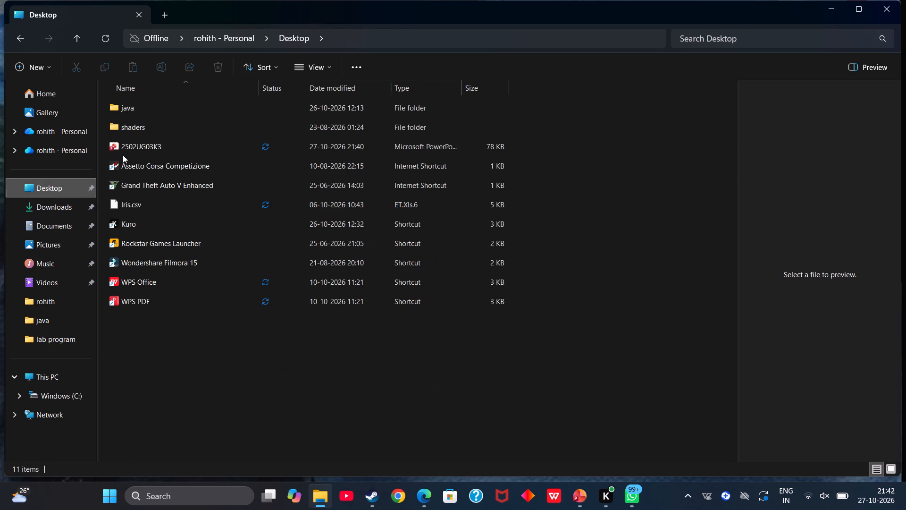
left_click(180, 141)
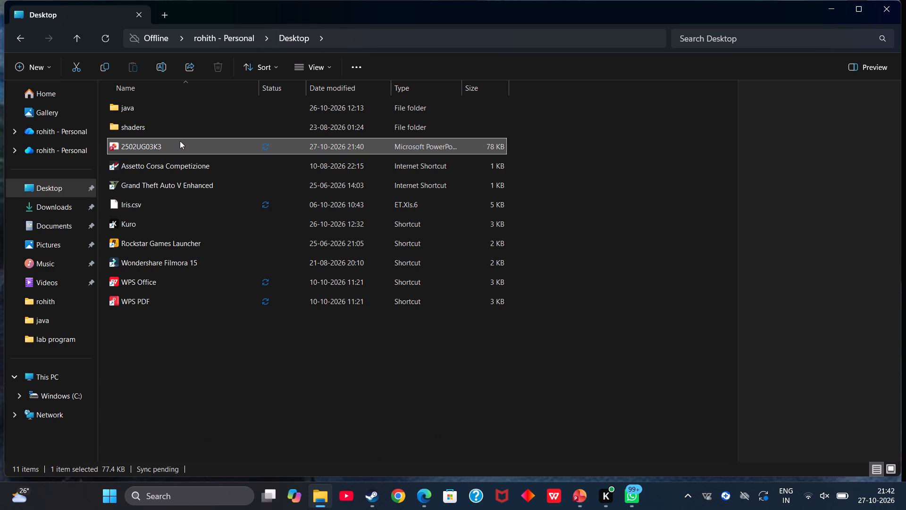
left_click(184, 74)
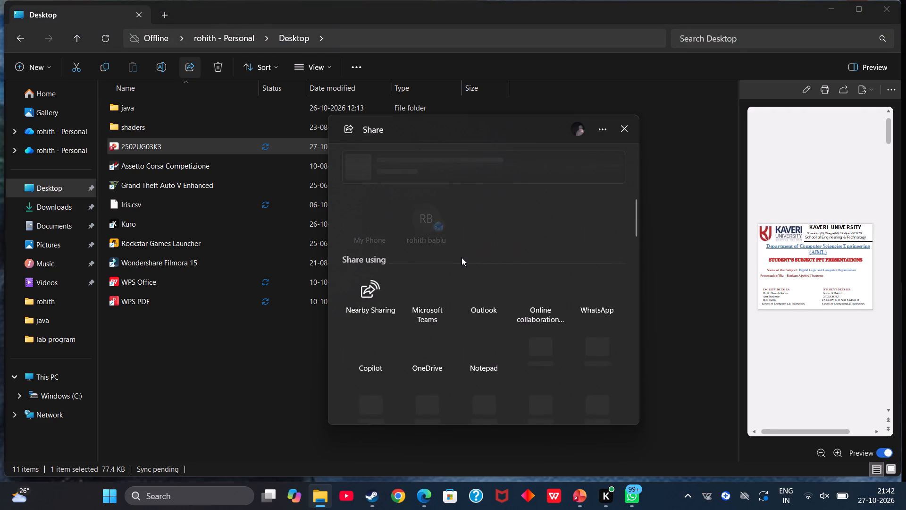
left_click(590, 311)
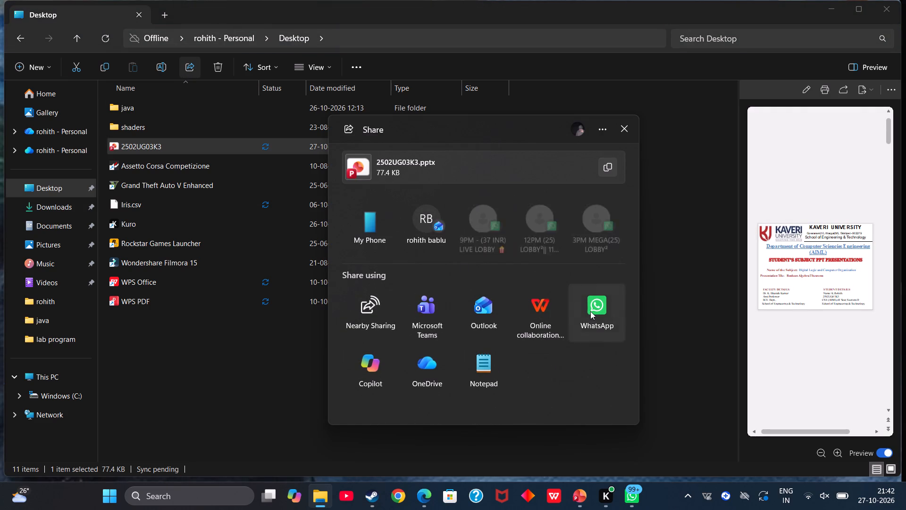
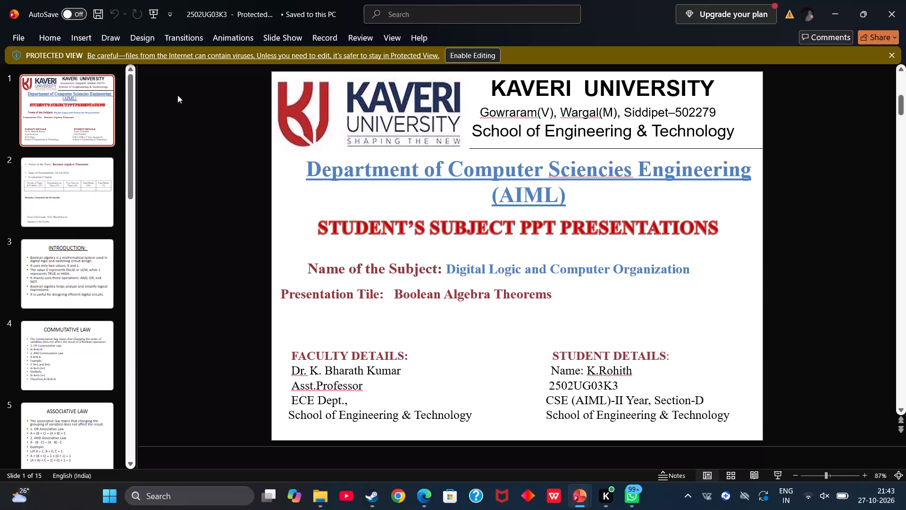
Start the slide show of the Boolean Algebra Theorems presentation from the beginning.
left_click(292, 33)
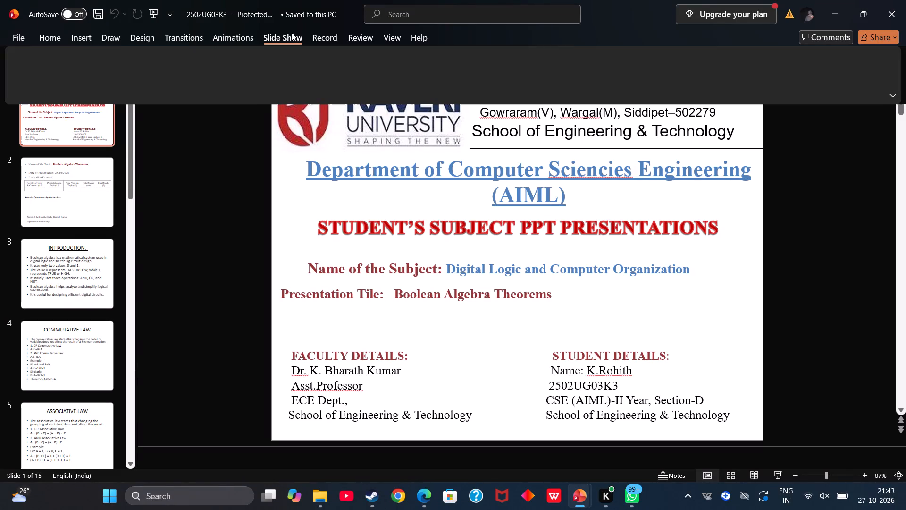
left_click(19, 59)
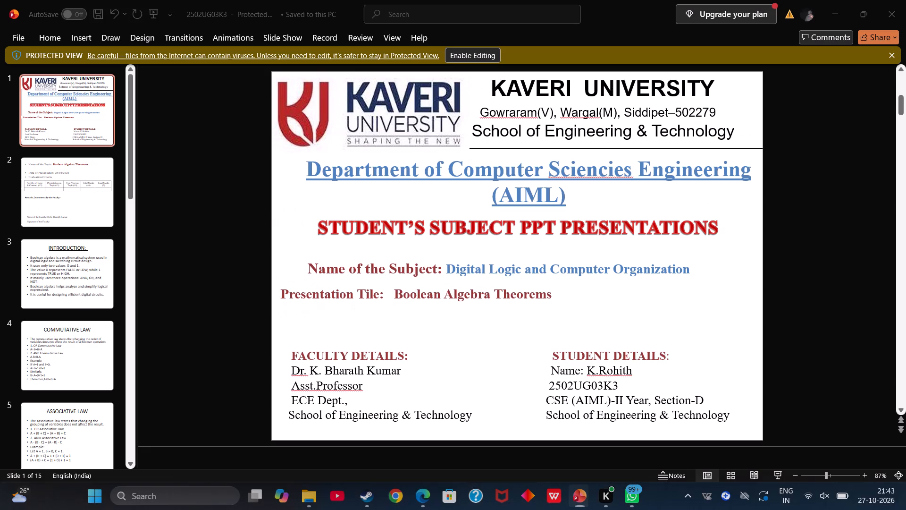
Go through the presentation's slide show once more, from the title slide past the Thank you slide to the end of the show.
key("Right")
key("Right")
key("Right")
key("Right")
key("Right")
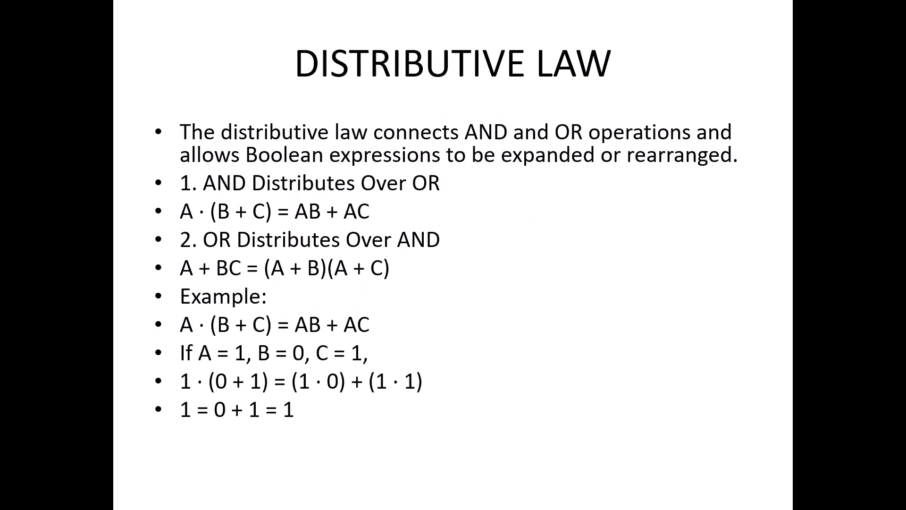
key("Right")
key("Right")
key("Right")
key("Right")
key("Right")
key("Right")
key("Right")
key("Right")
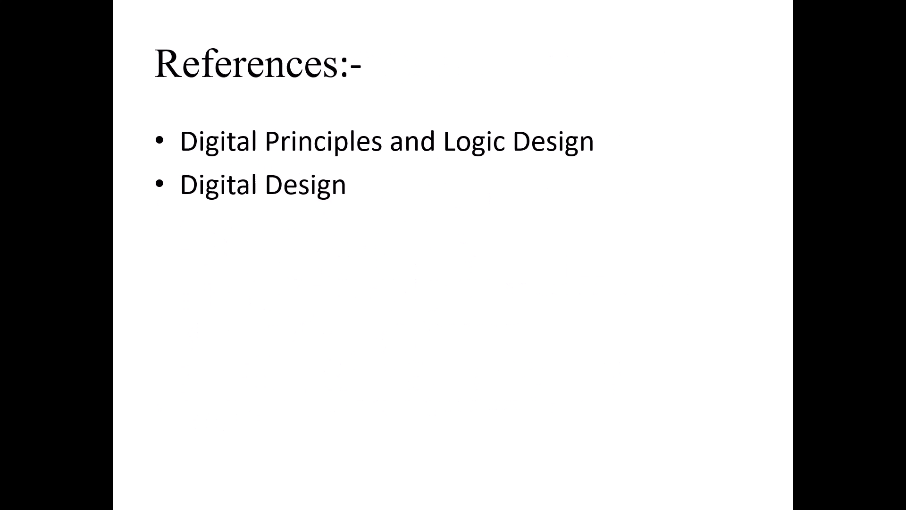
key("Right")
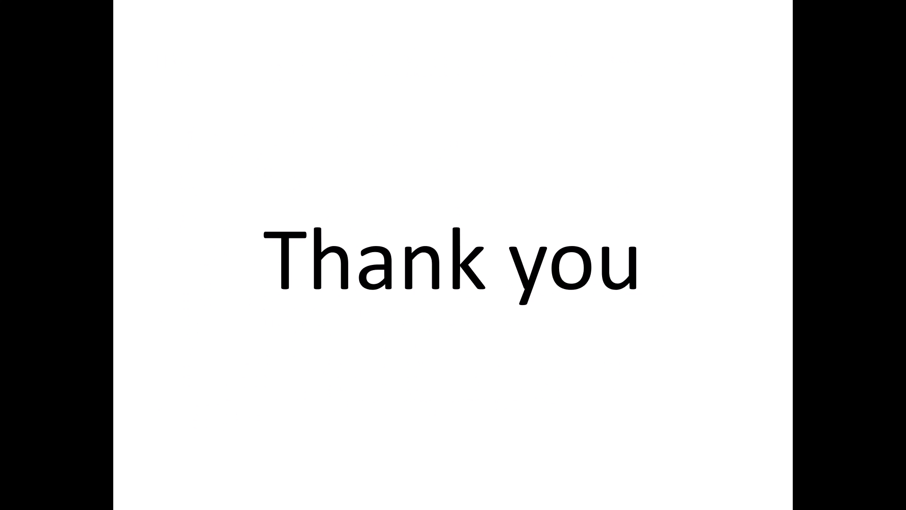
key("Right")
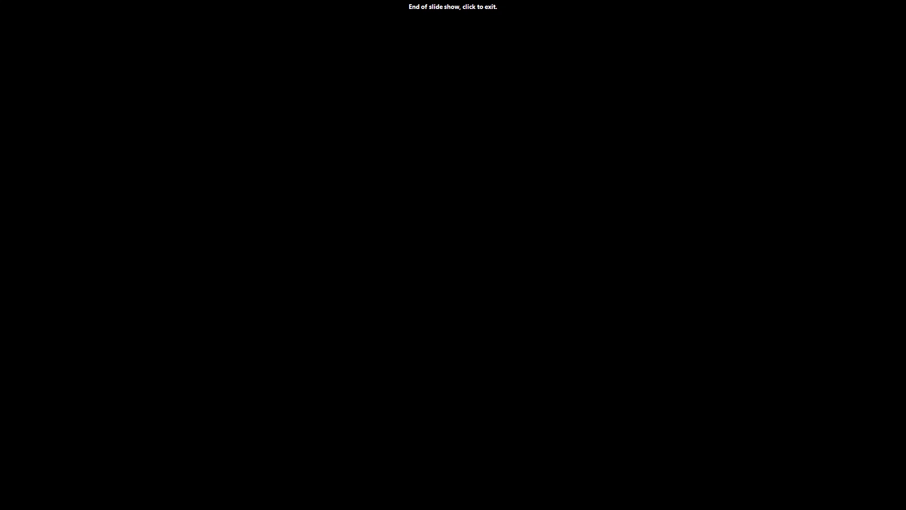